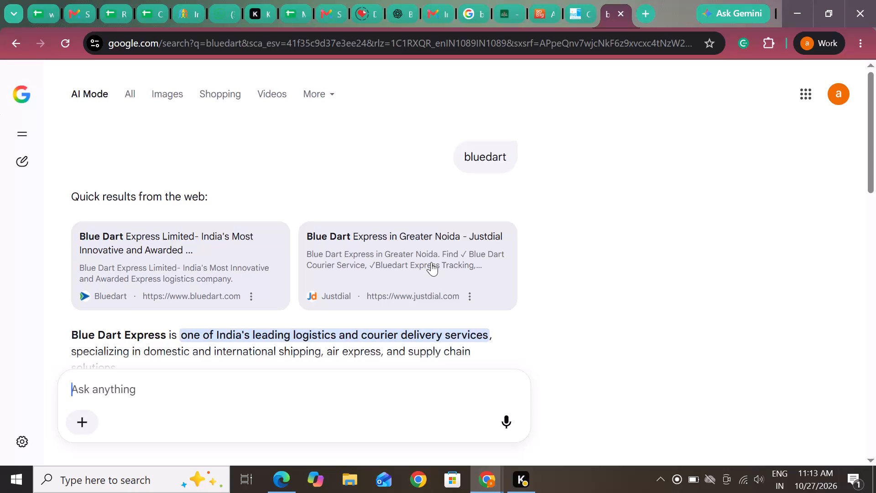
Read through the Blue Dart AI Mode conversation to the end of the latest reply on contacting the delivery agent.
scroll(257, 306, down, 7)
scroll(190, 361, down, 7)
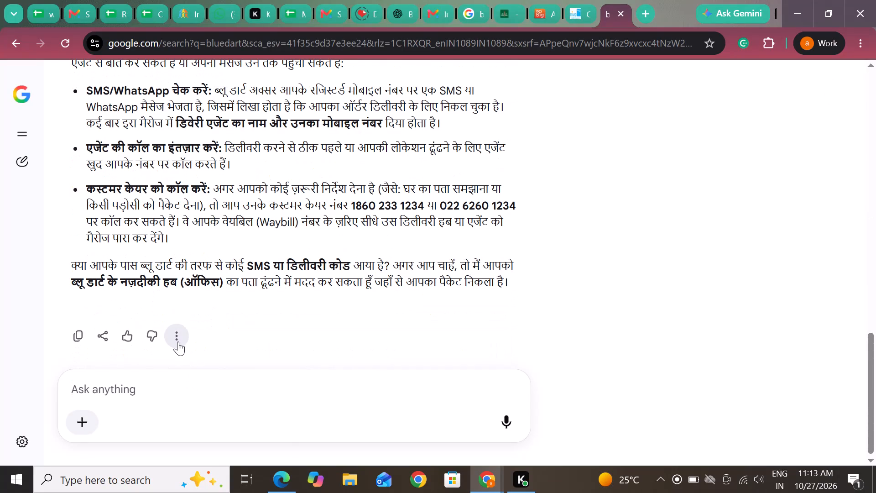
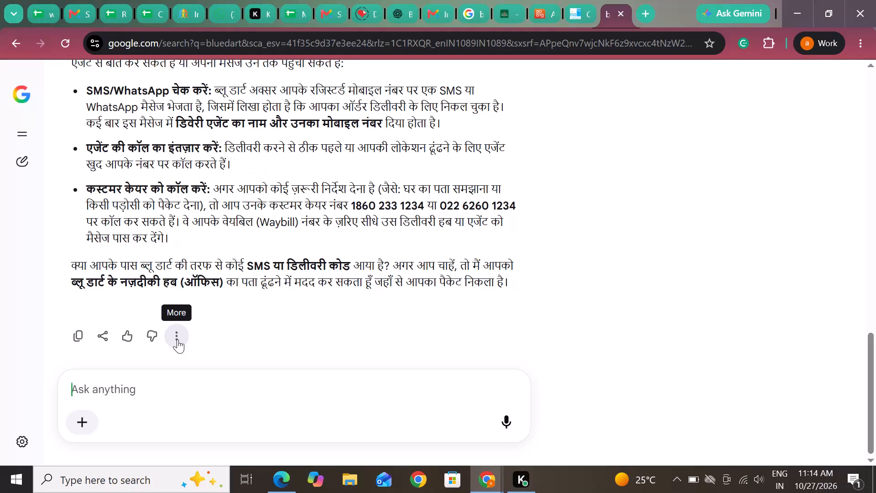
Switch to the Insurance Samadhan Form 6a Received Complaints page and select the existing text in the complaint search field.
click(188, 21)
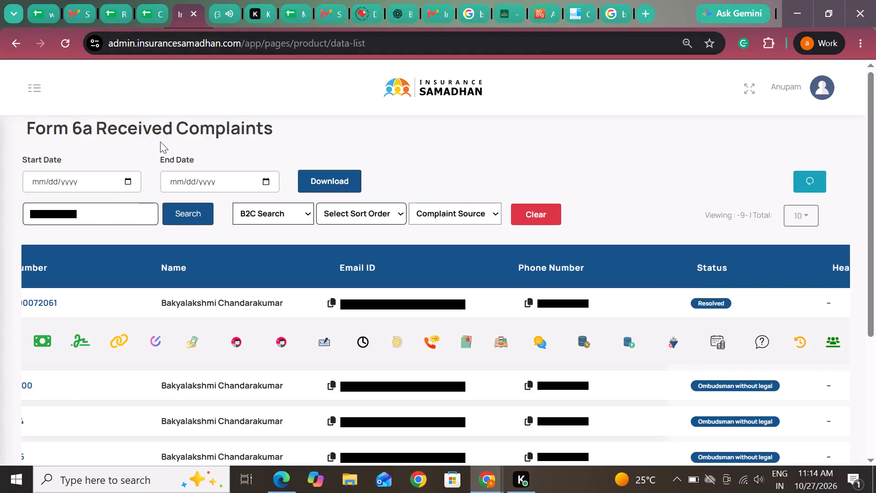
triple_click(112, 218)
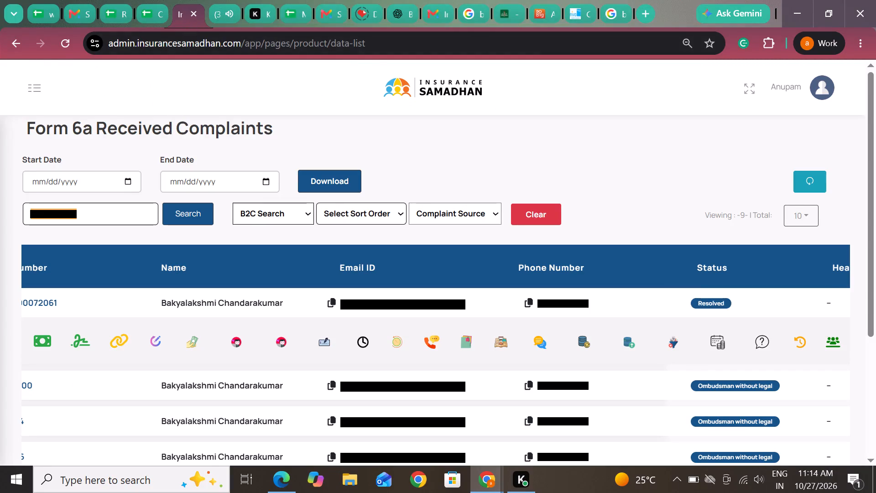
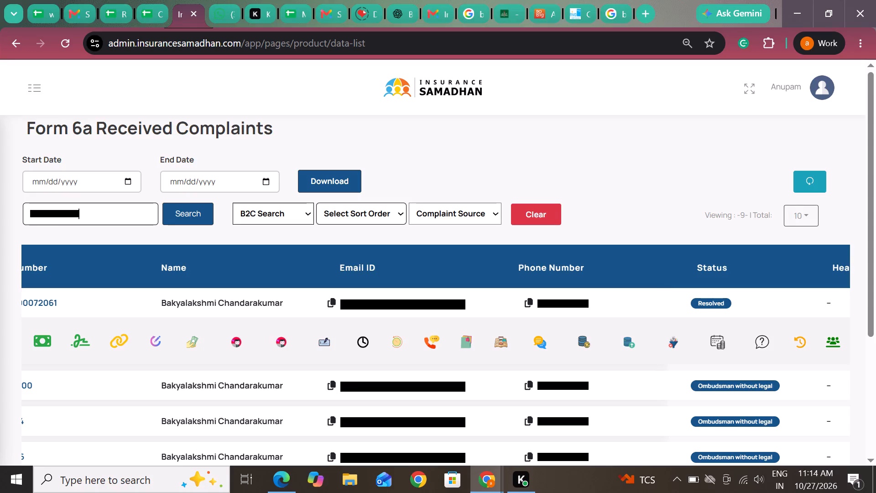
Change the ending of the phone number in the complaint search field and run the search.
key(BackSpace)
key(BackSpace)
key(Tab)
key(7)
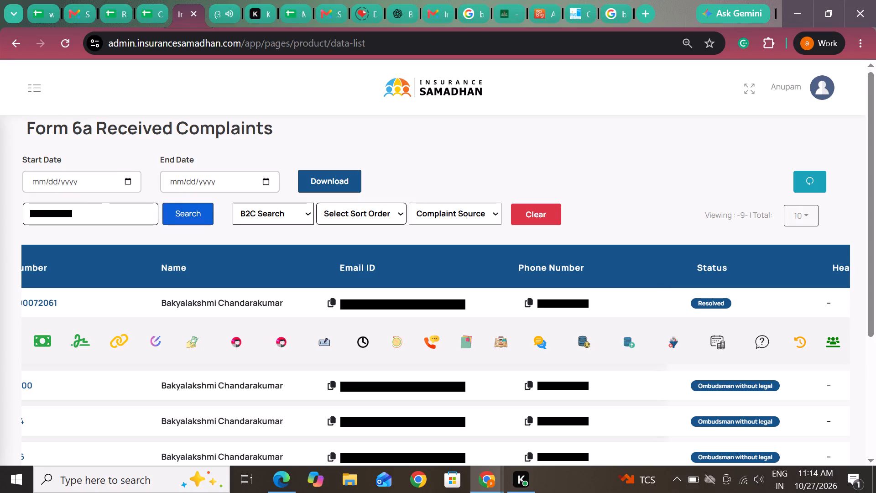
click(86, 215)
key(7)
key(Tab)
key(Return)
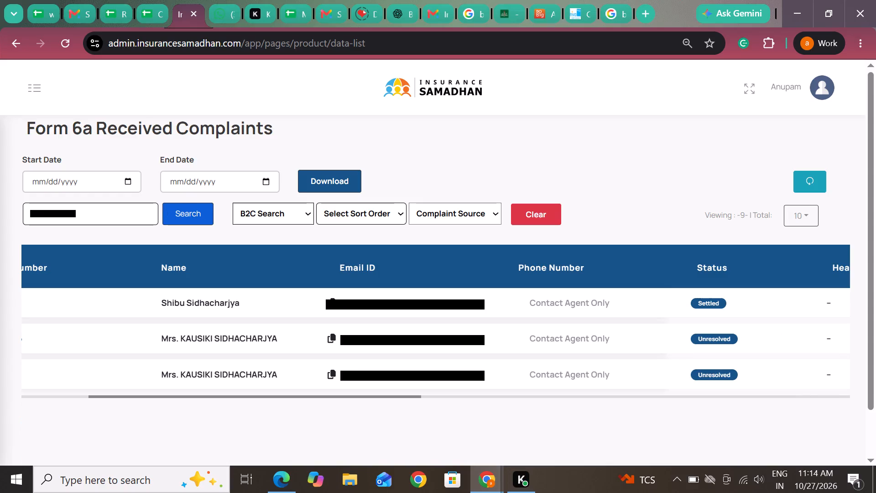
Open the first complaint in the search results by its policy number and review its complaint details form.
scroll(334, 303, left, 1)
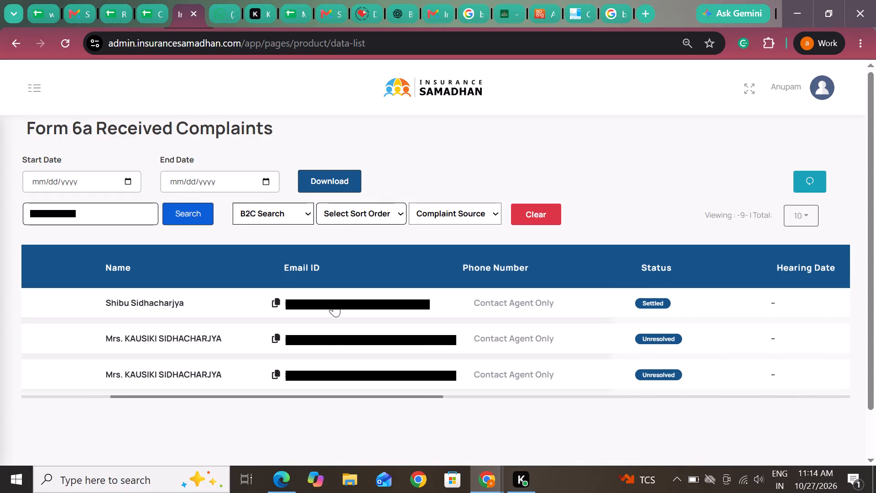
scroll(334, 303, left, 1)
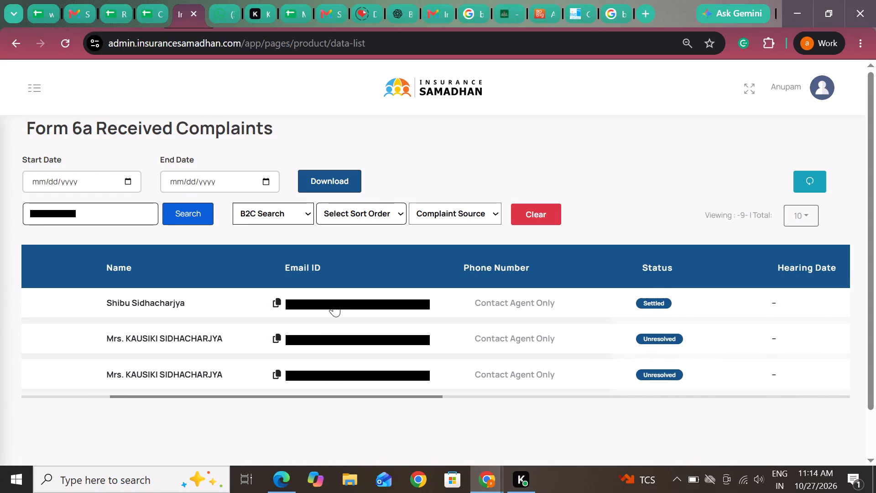
scroll(334, 303, left, 6)
scroll(334, 303, right, 4)
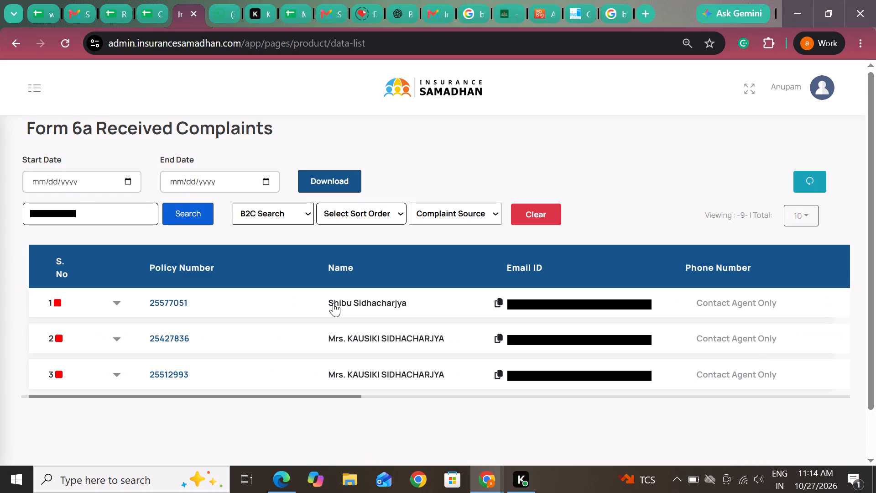
click(169, 302)
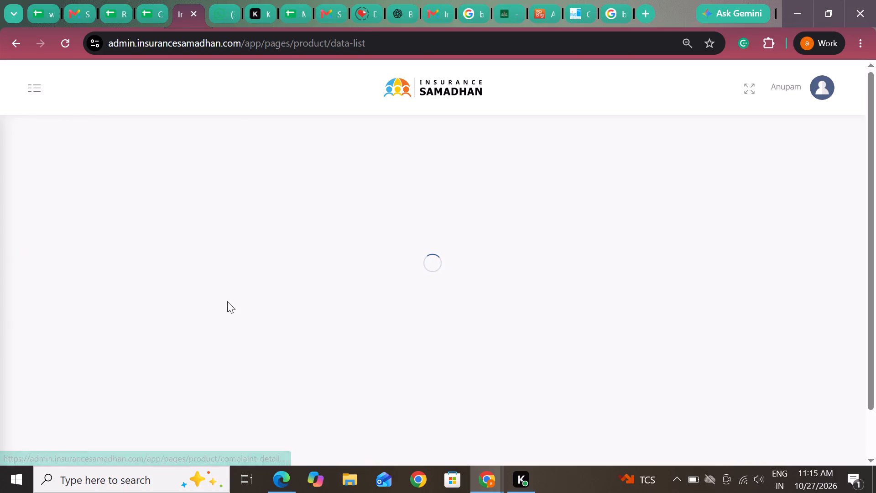
scroll(353, 289, down, 3)
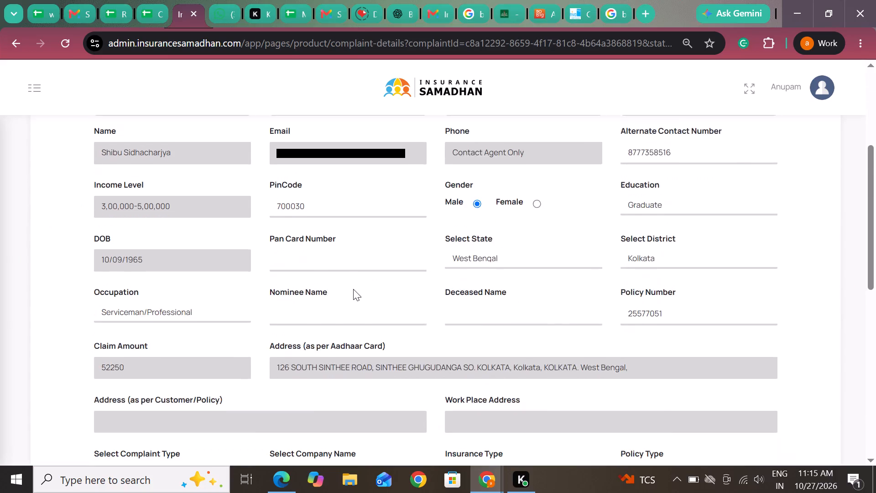
scroll(353, 289, up, 6)
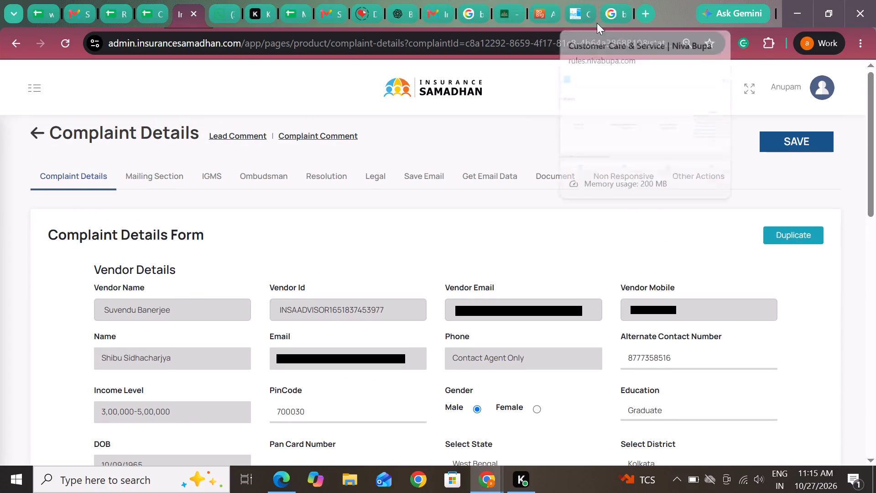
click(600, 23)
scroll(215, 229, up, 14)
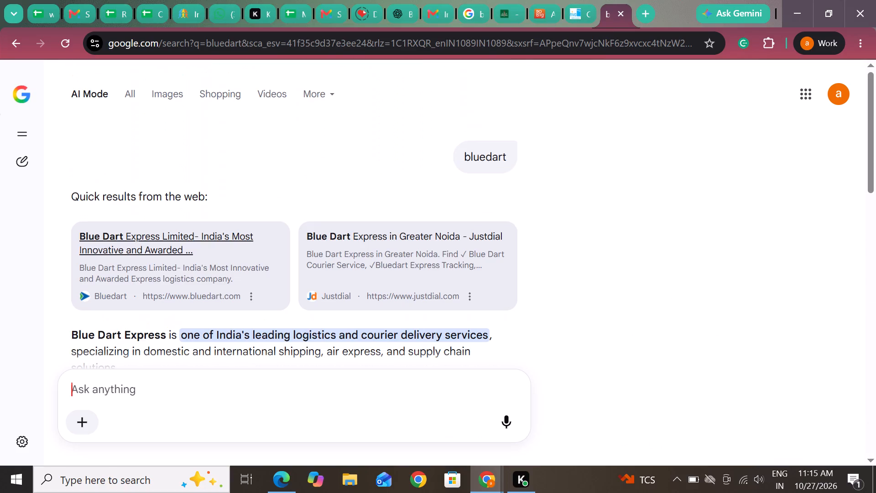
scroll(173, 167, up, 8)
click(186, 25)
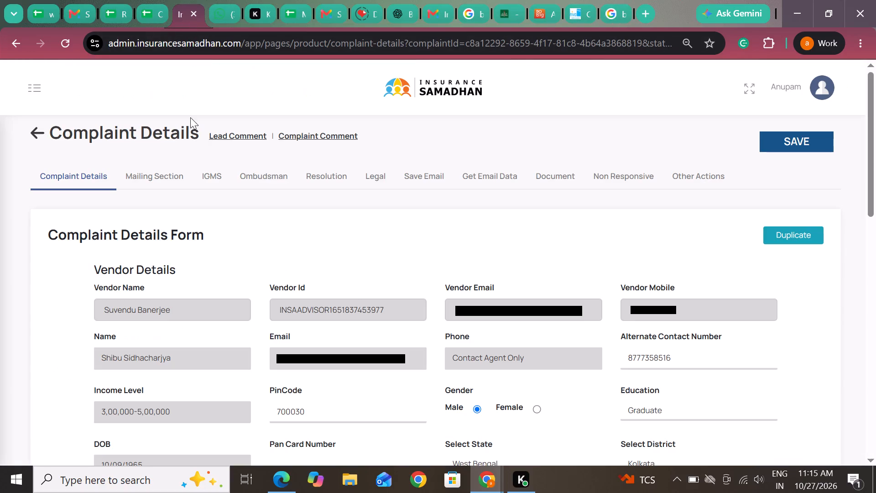
Go back to the complaints list and search it for the phone number copied from cell G28 of RESOLVED SHEET OCTOBER 2026.
click(32, 133)
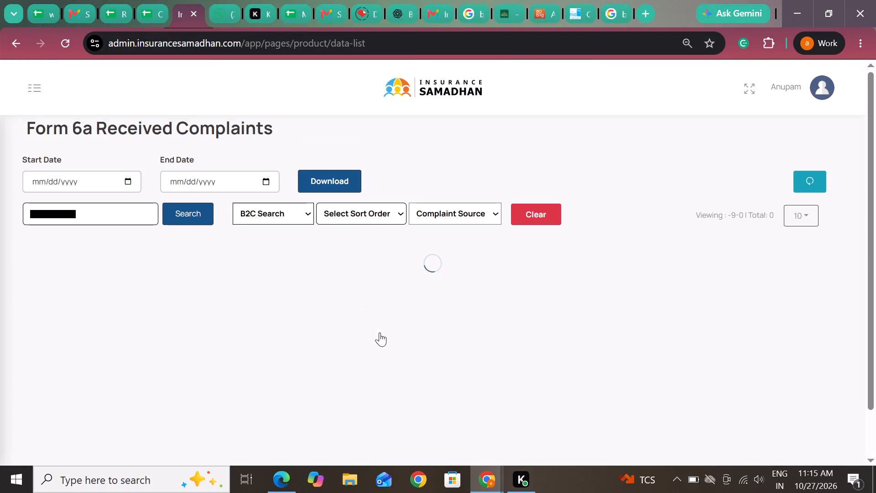
click(120, 23)
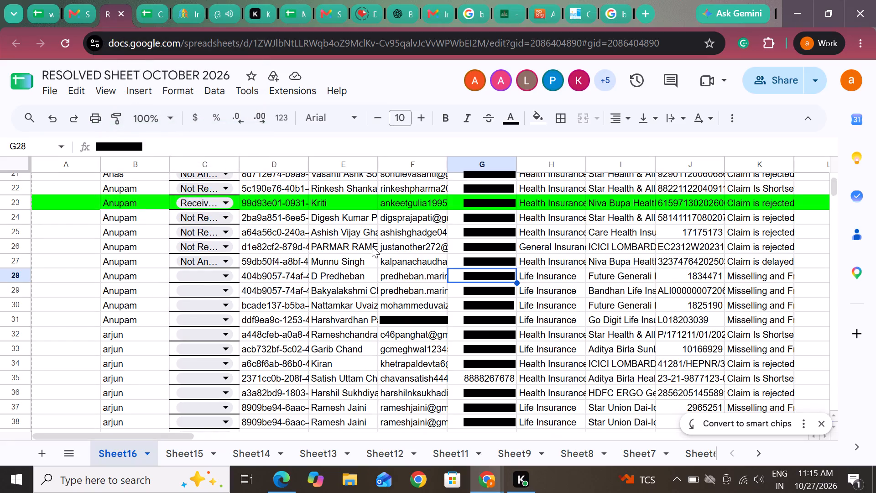
key(ctrl+c)
key(ctrl+c)
click(177, 6)
ctrl+double_click(107, 215)
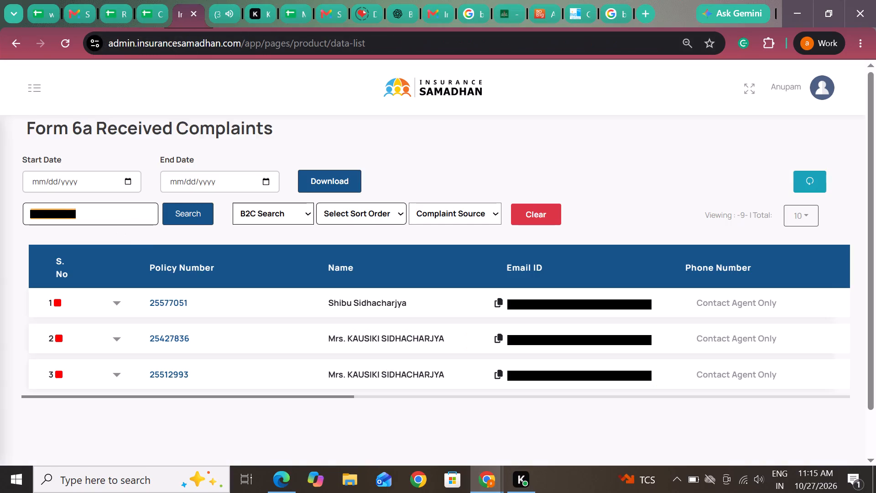
key(ctrl+v)
ctrl+click(186, 216)
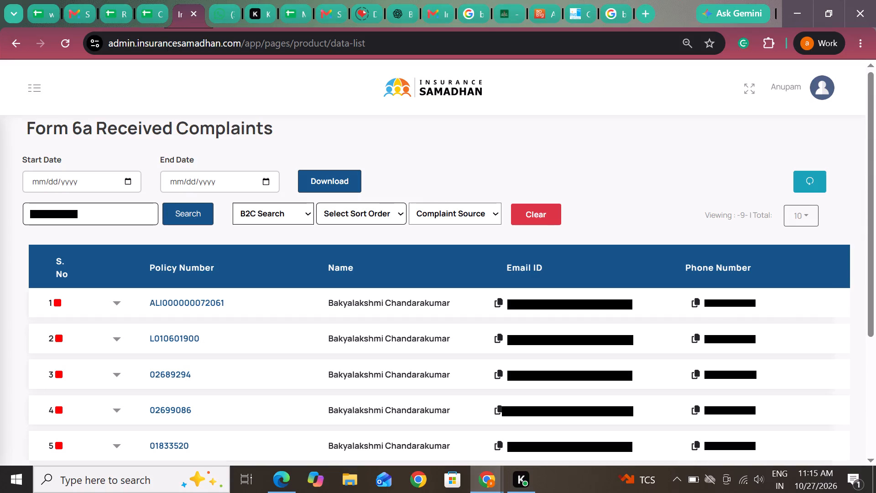
Copy the phone number from the complaint with status Resolved and call it from the Smartflo dialer.
scroll(528, 294, left, 2)
scroll(528, 294, down, 6)
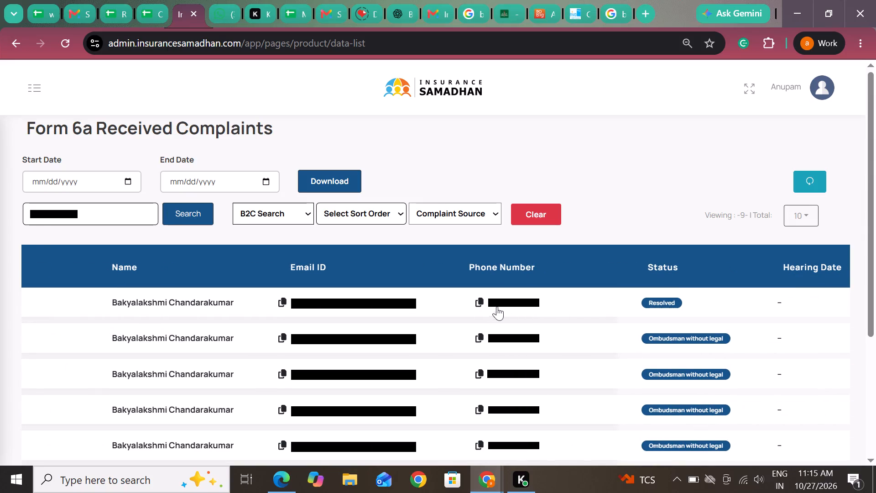
click(479, 298)
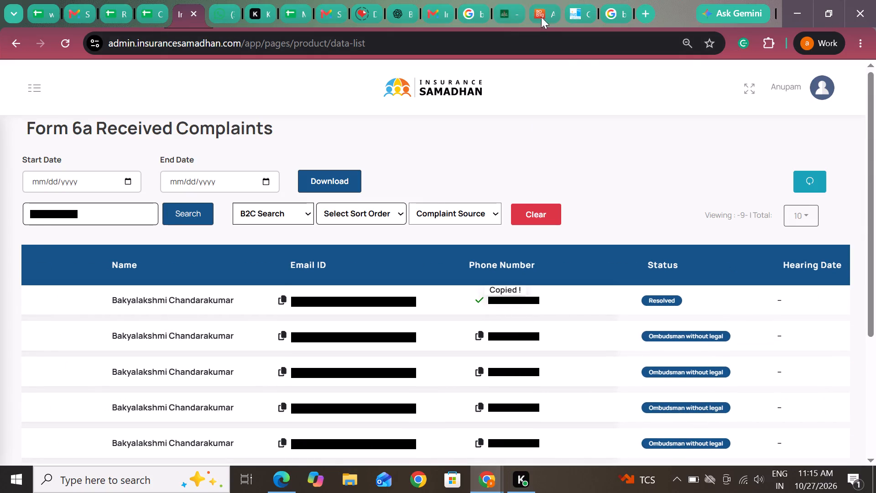
click(542, 22)
ctrl+double_click(433, 155)
key(ctrl+v)
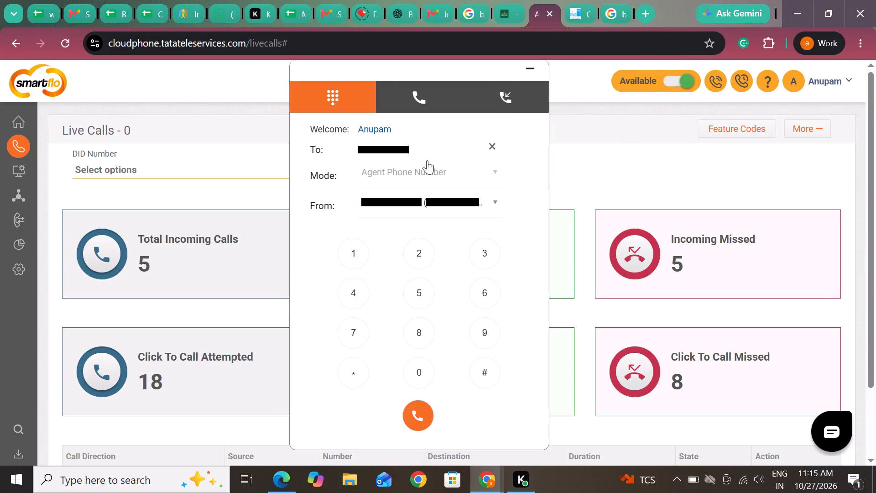
click(412, 414)
Switch back to the Form 6a Received Complaints page.
click(179, 5)
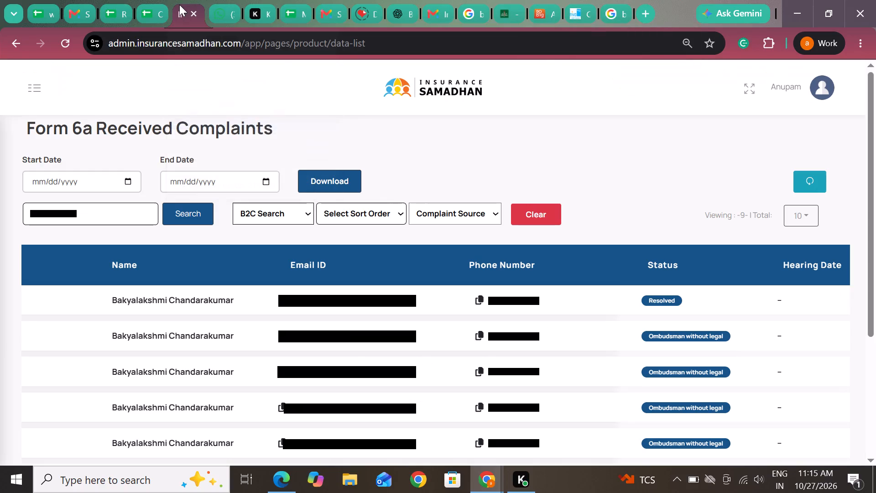
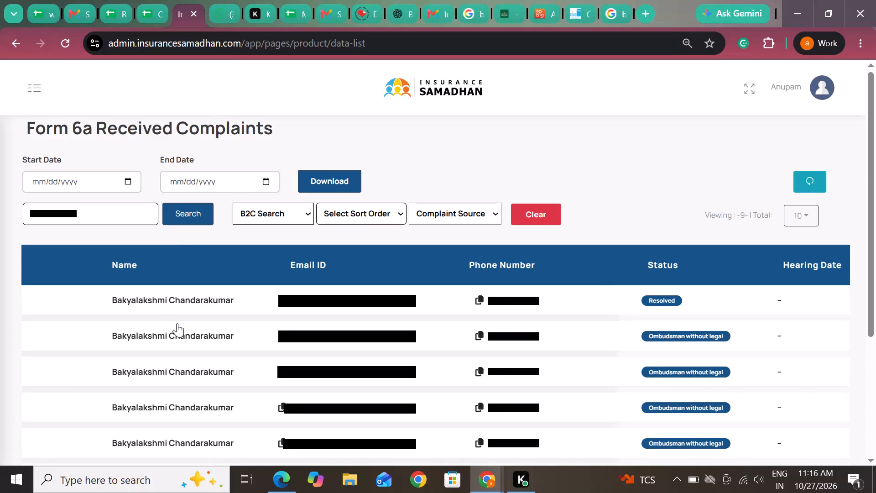
Examine the statuses and insurance companies of the complaints in the search results.
scroll(177, 323, left, 2)
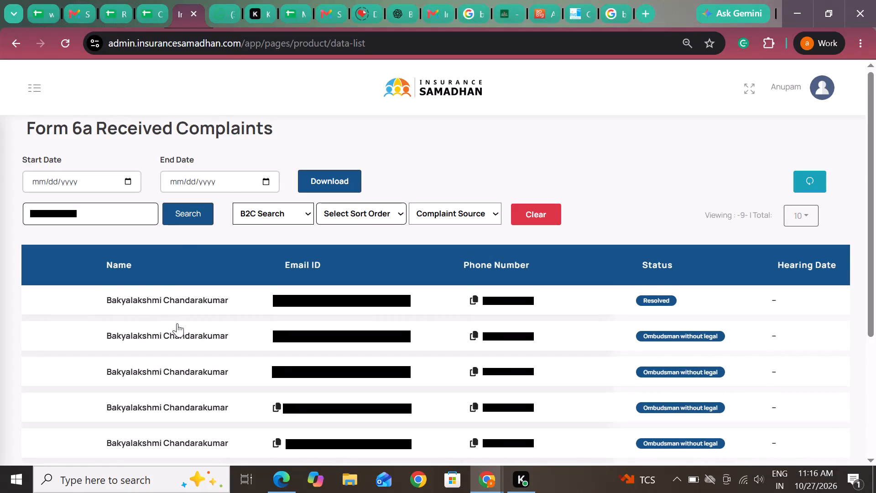
scroll(177, 323, left, 2)
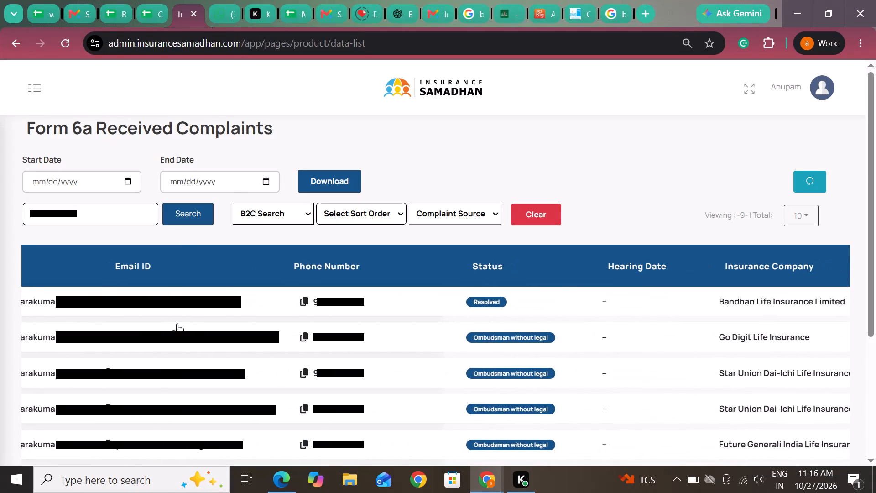
scroll(177, 323, left, 2)
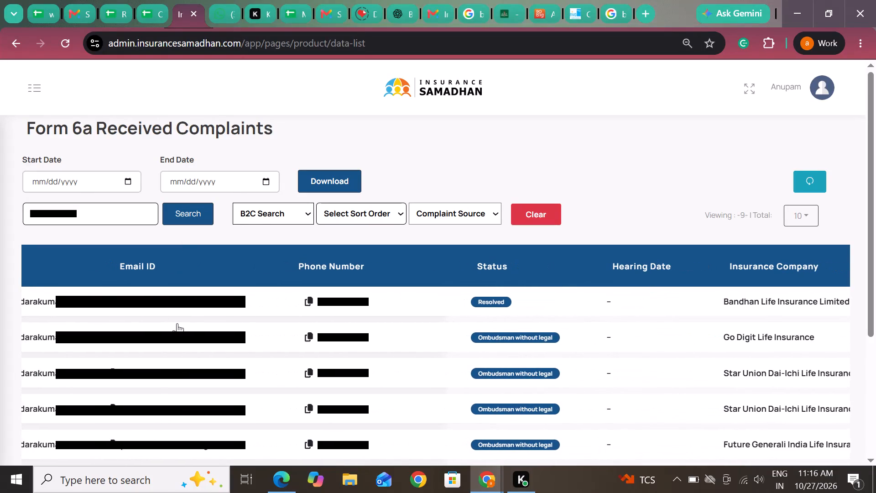
scroll(177, 323, left, 1)
scroll(177, 323, down, 2)
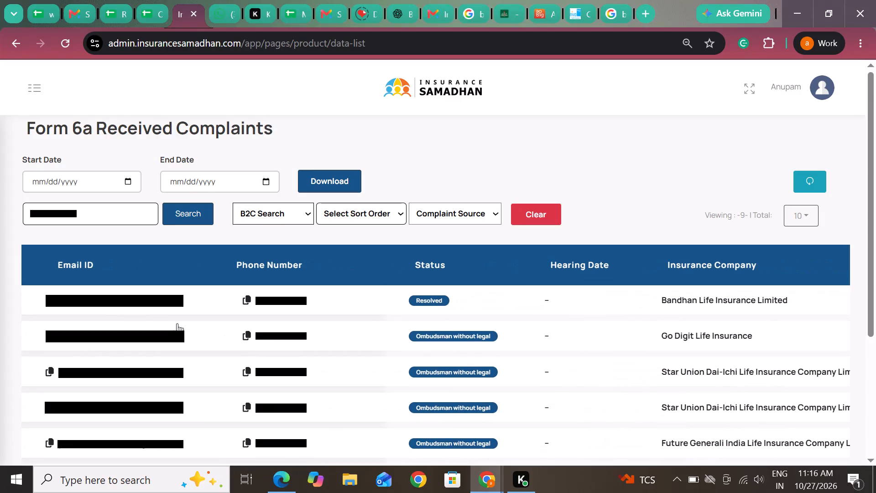
scroll(177, 323, down, 2)
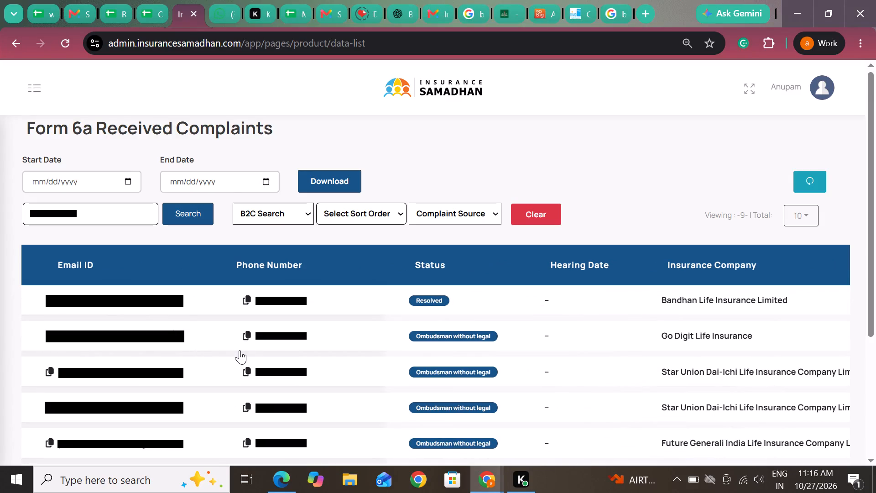
scroll(240, 350, down, 1)
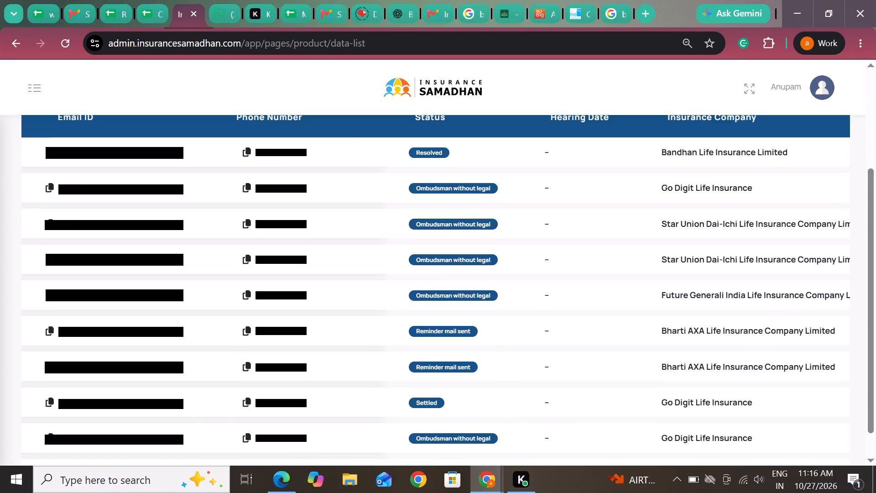
scroll(247, 301, up, 2)
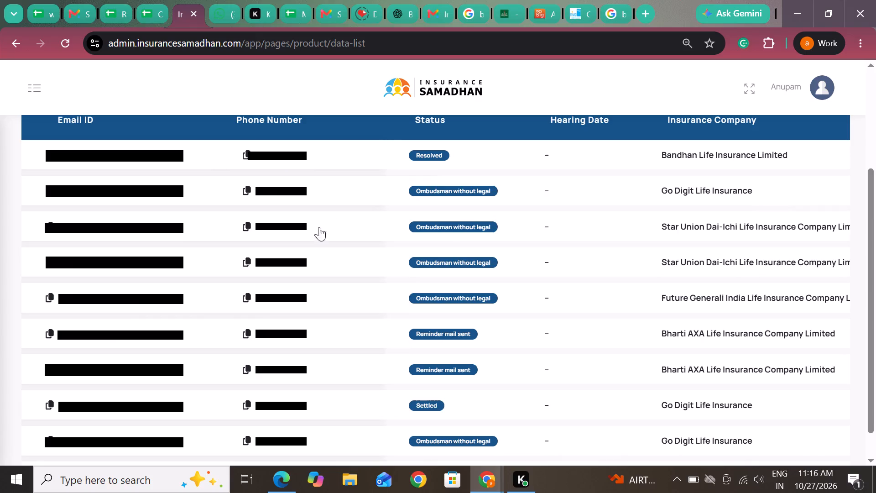
Open the communication log of the complaint with status Resolved and review its earlier entries.
scroll(248, 211, right, 4)
scroll(249, 212, left, 1)
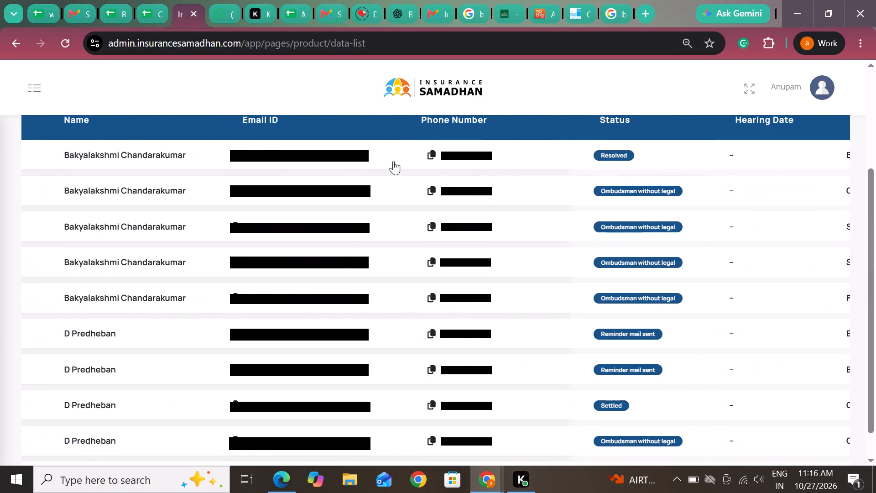
scroll(393, 161, left, 1)
click(396, 159)
click(438, 199)
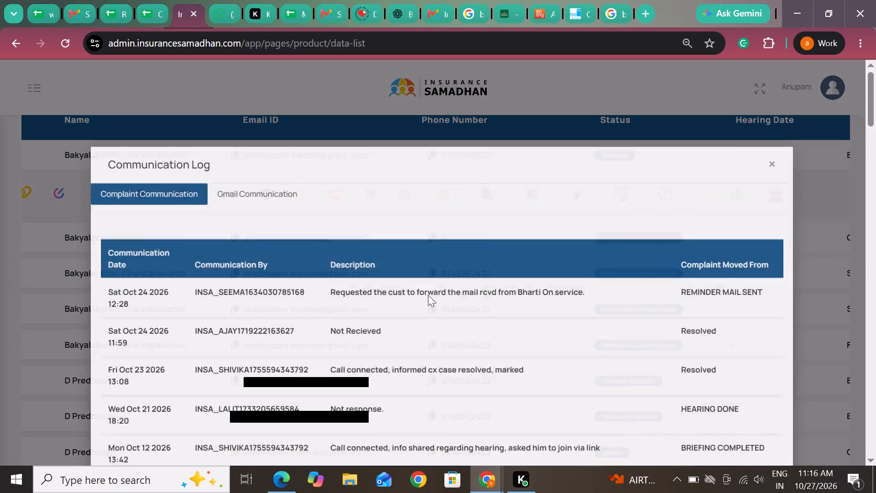
scroll(448, 404, down, 9)
scroll(480, 441, down, 6)
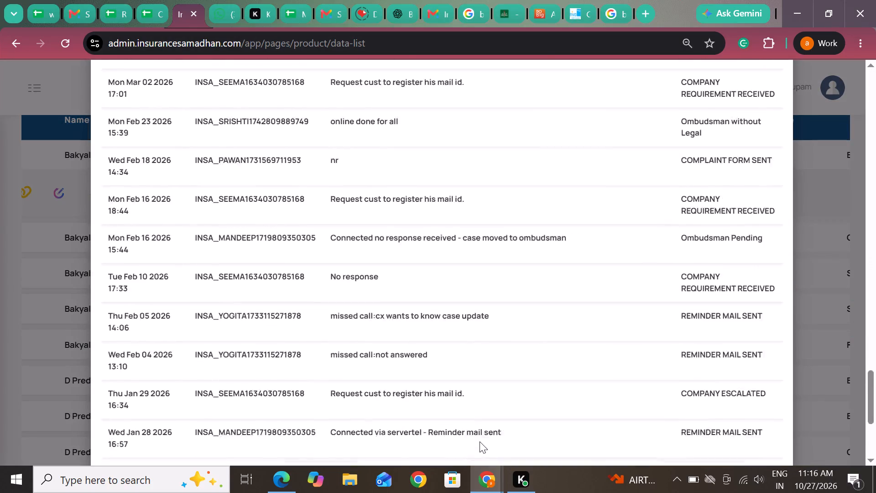
Add the comment "not received" to the complaint's communication log, save it, and close the log.
click(480, 432)
click(397, 356)
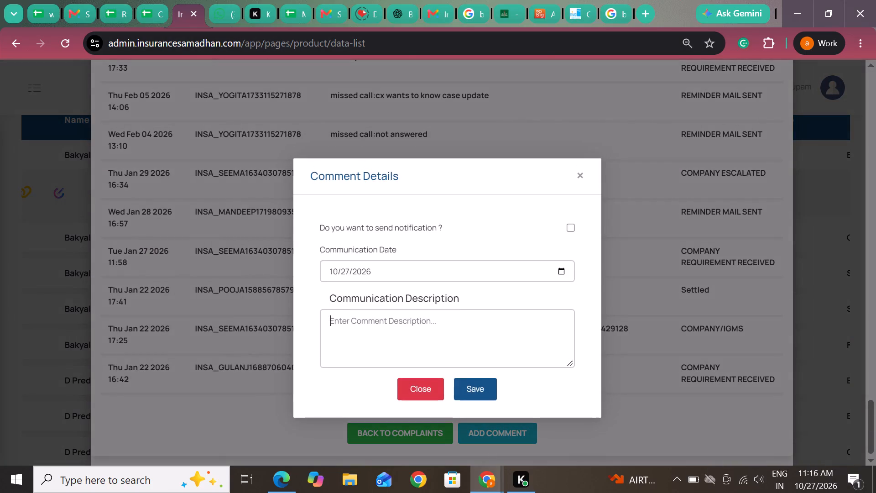
text(not rece)
text(ived)
key(space)
key(Tab)
key(Tab)
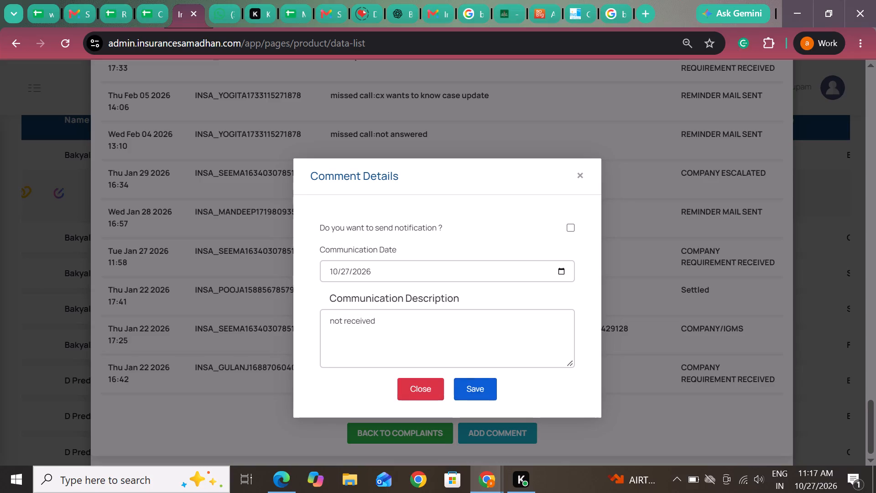
key(Return)
scroll(165, 26, up, 4)
click(156, 80)
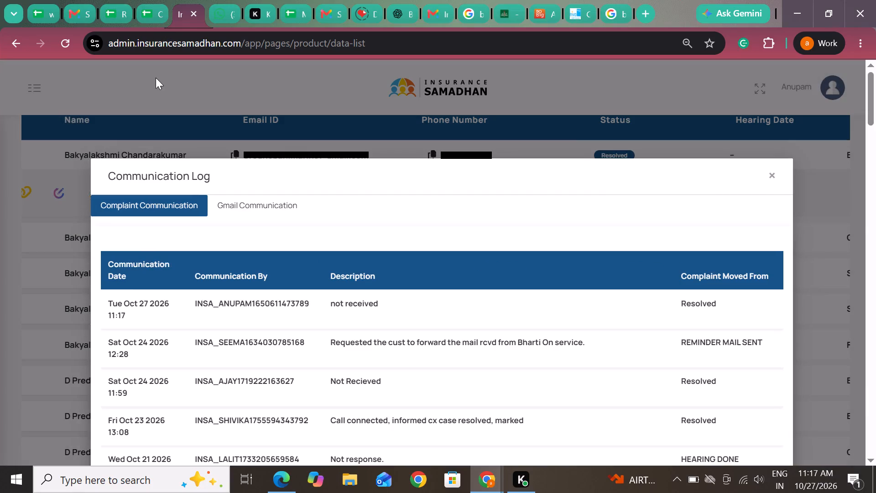
Switch to RESOLVED SHEET OCTOBER 2026 and set the statuses in cells C28 and C29 to Not Recieved.
click(117, 11)
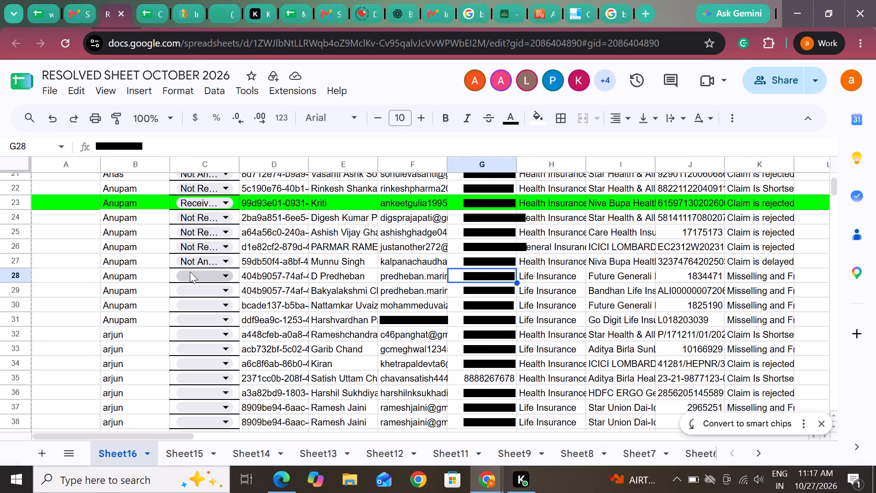
click(190, 272)
click(197, 338)
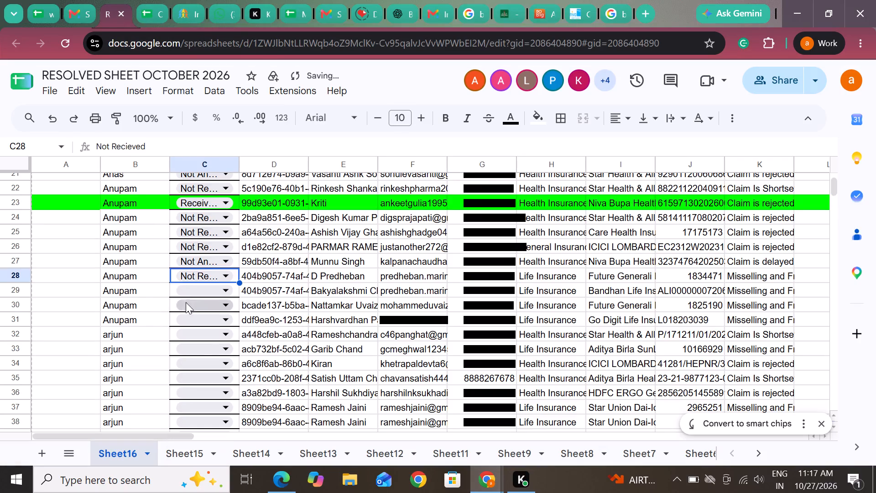
click(187, 289)
click(192, 350)
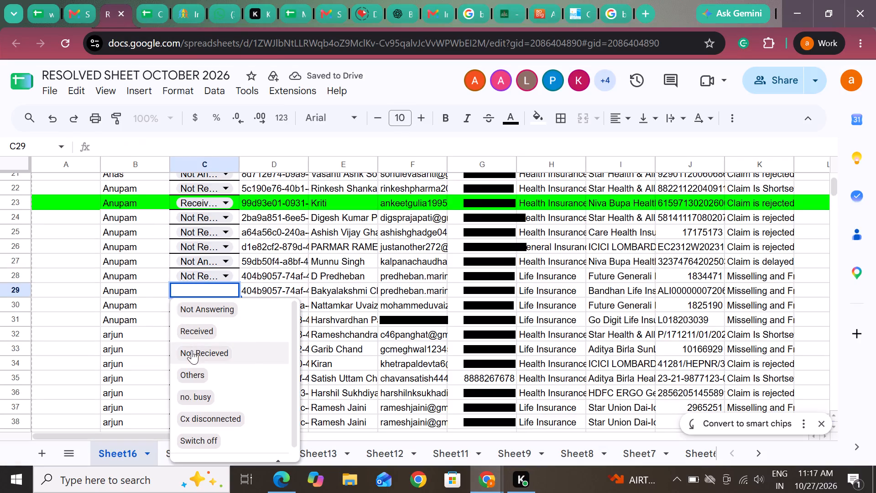
Copy the phone number from cell G30 and check the remaining case columns of row 30.
click(149, 307)
click(309, 306)
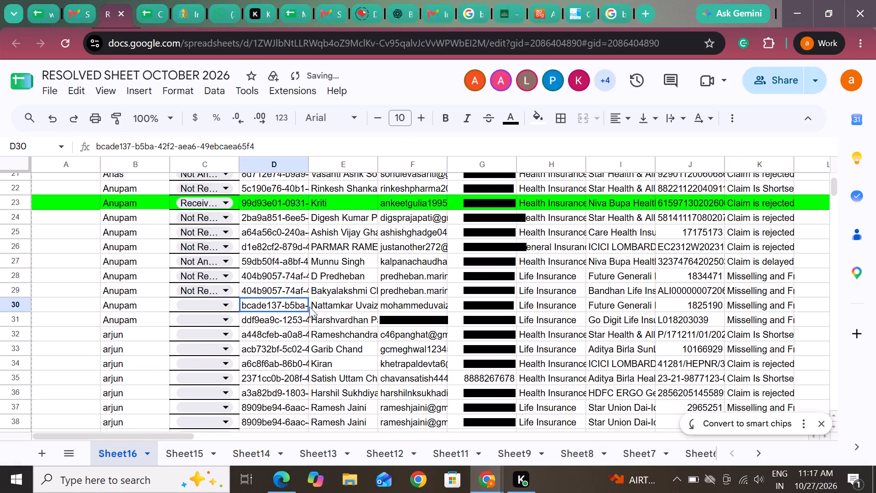
click(342, 311)
click(437, 301)
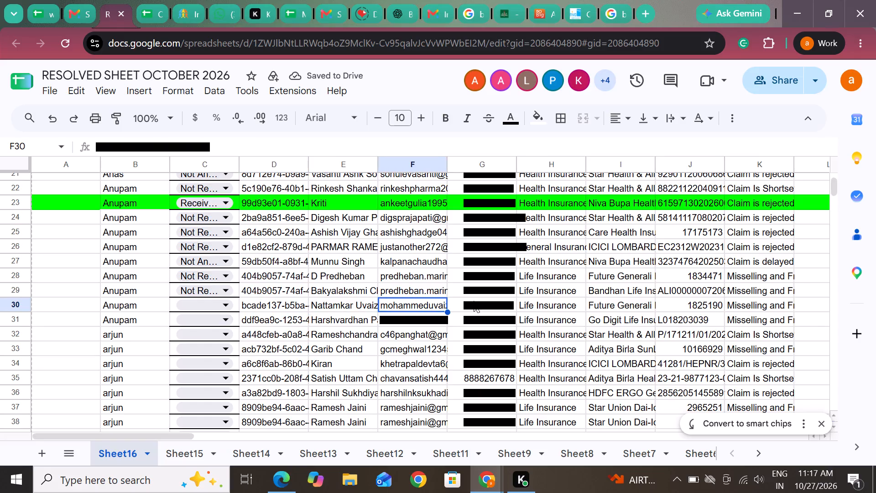
click(476, 302)
key(ctrl+c)
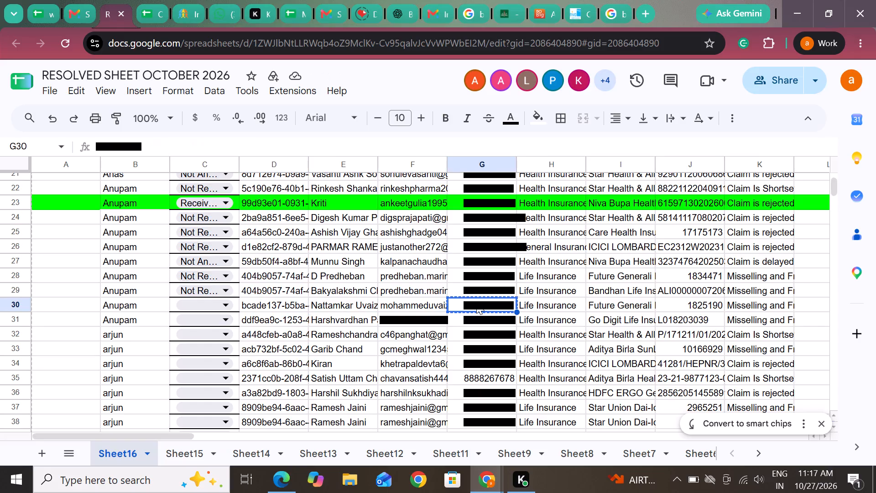
key(ctrl+c)
key(ctrl+c)
scroll(476, 303, up, 1)
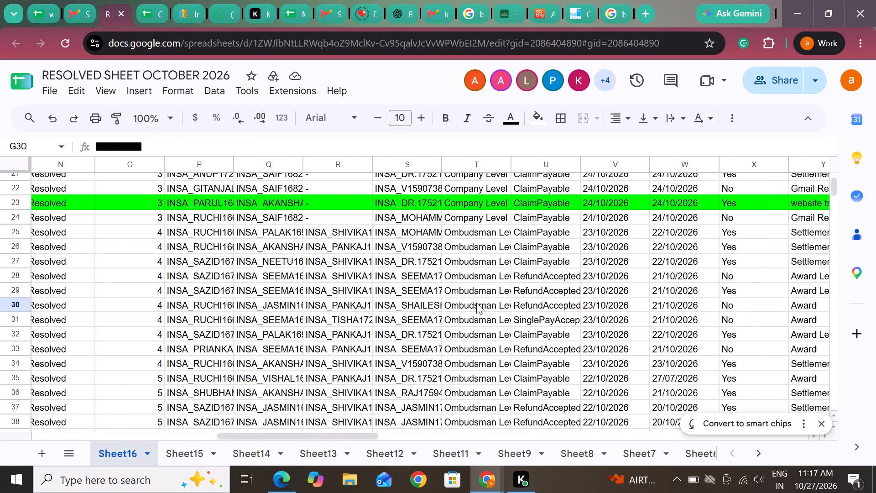
scroll(476, 303, up, 2)
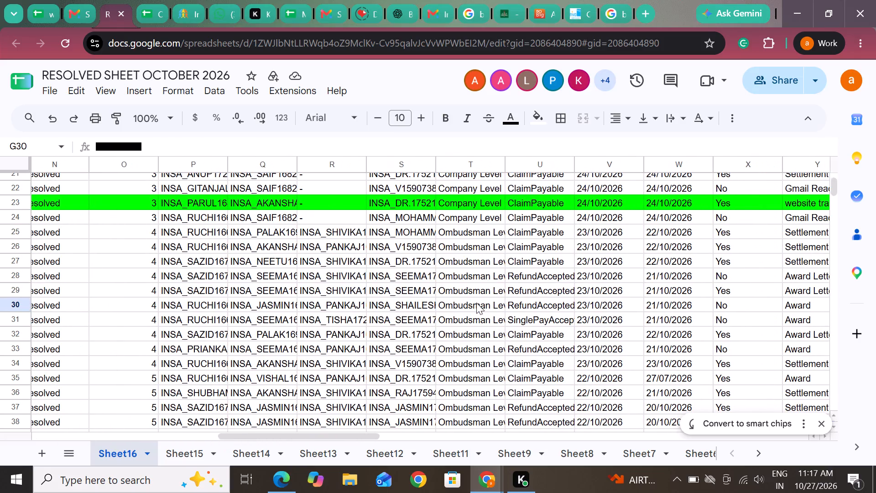
scroll(476, 303, up, 1)
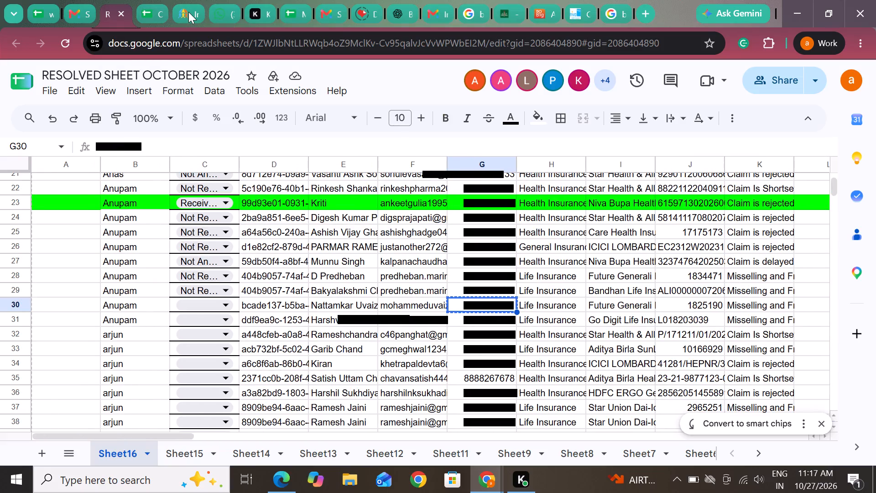
Switch back to Form 6a Received Complaints and search it for the copied phone number.
click(188, 12)
scroll(73, 178, up, 7)
ctrl+triple_click(82, 216)
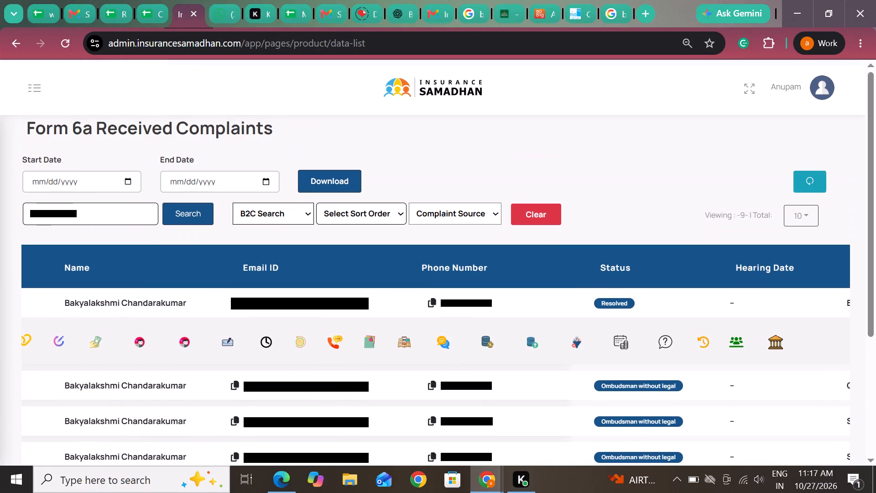
key(ctrl+v)
click(187, 217)
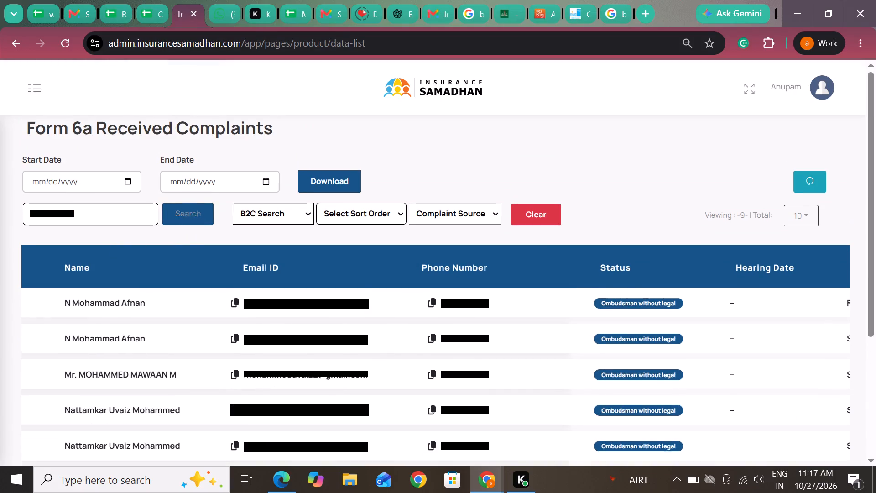
Open the first PNB MetLife complaint with status Settled, review its Ombudsman section, and return to the complaints list.
scroll(250, 304, left, 1)
scroll(250, 304, down, 7)
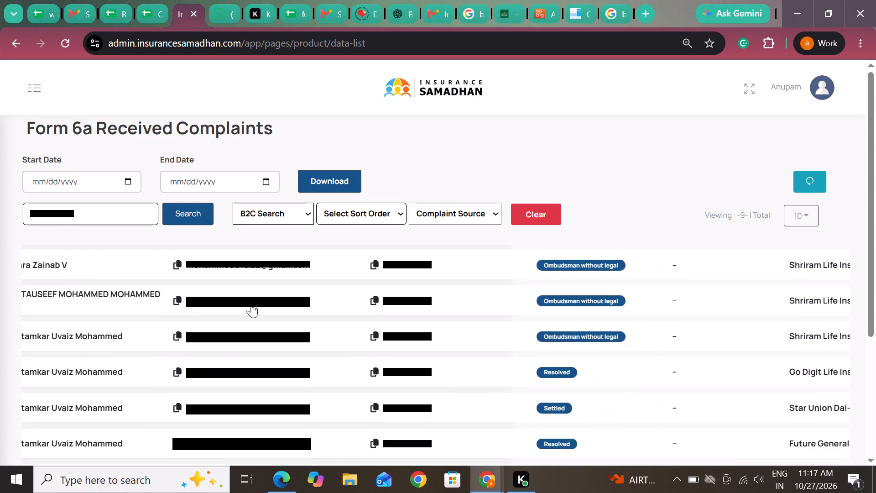
scroll(251, 304, down, 8)
scroll(251, 304, right, 7)
scroll(251, 304, down, 1)
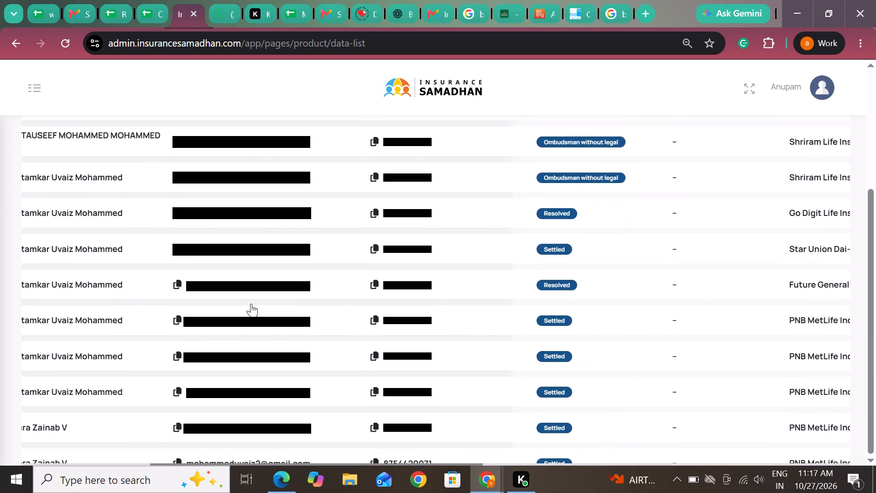
scroll(251, 304, down, 1)
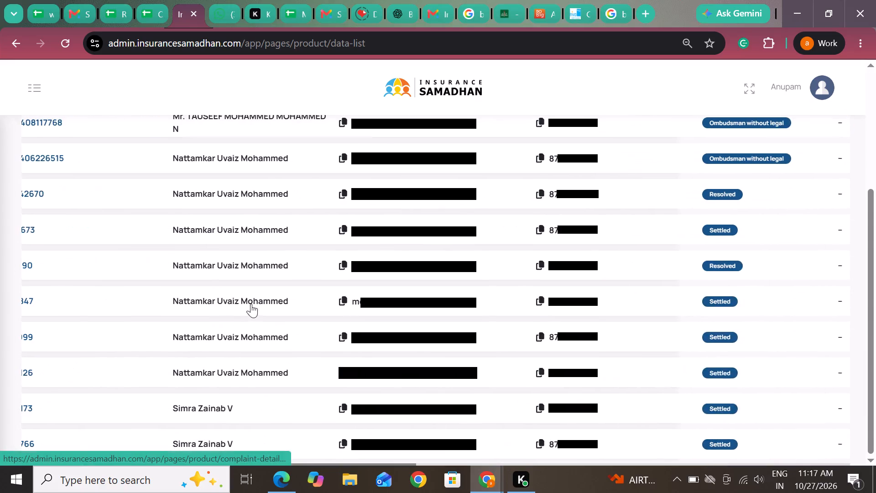
click(172, 338)
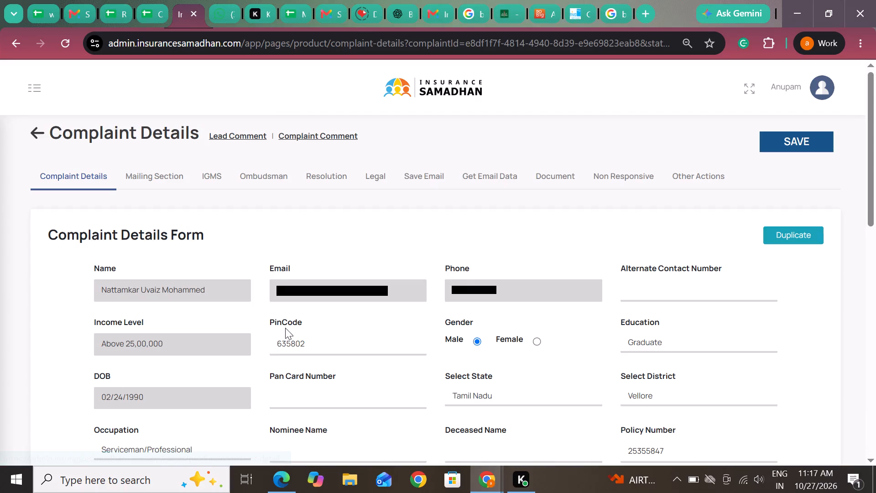
click(268, 173)
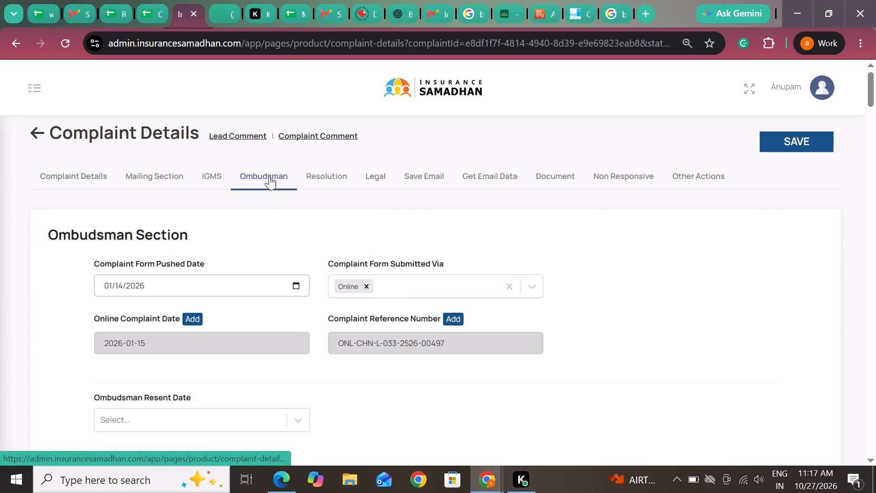
scroll(287, 236, down, 6)
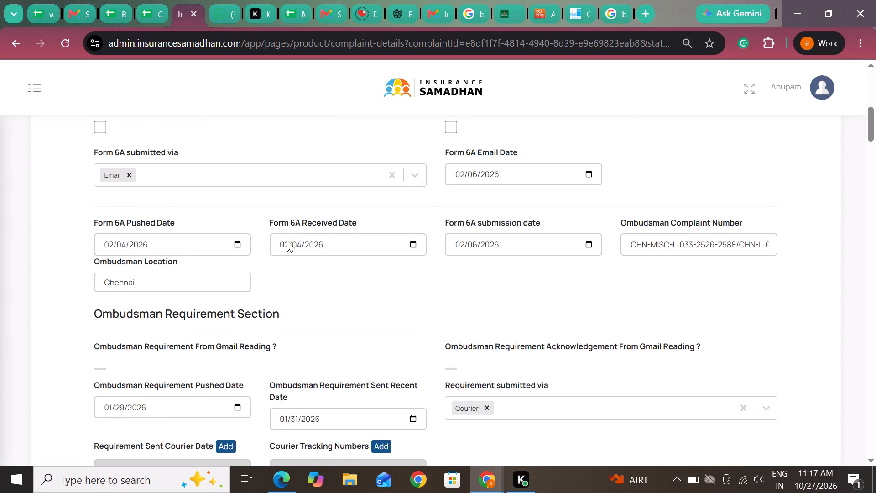
scroll(287, 241, up, 14)
click(38, 130)
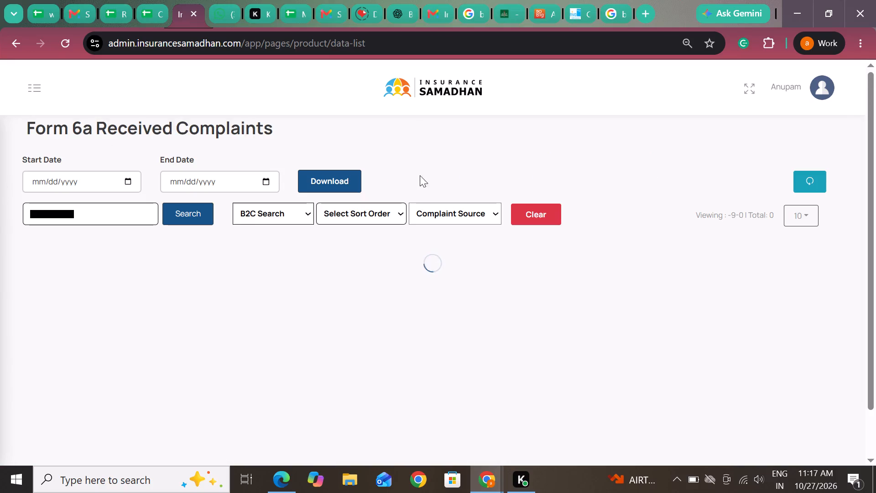
Look through the complaints returned by the search and copy the phone number of the first one, marked Ombudsman without legal.
scroll(302, 169, down, 2)
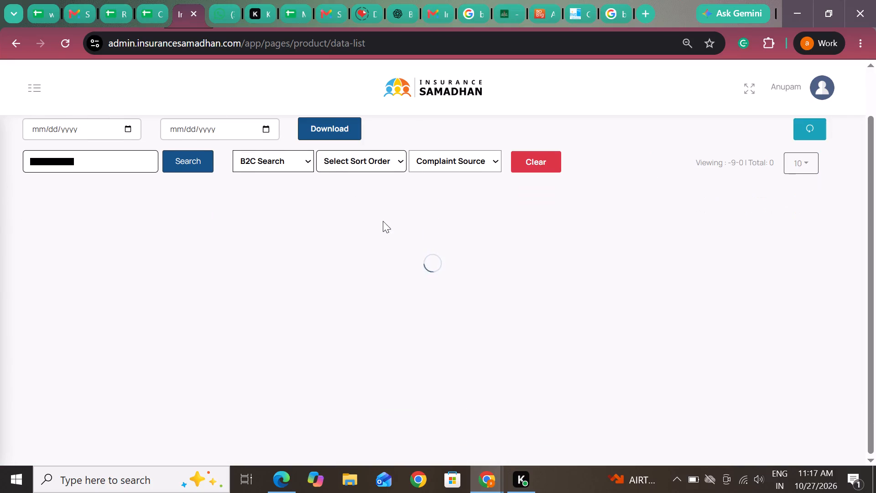
scroll(469, 251, left, 1)
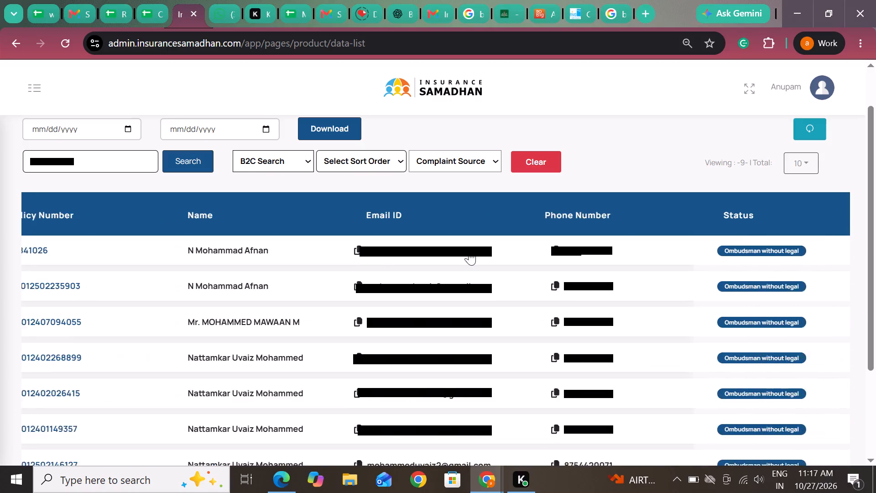
scroll(469, 251, left, 2)
scroll(417, 290, down, 4)
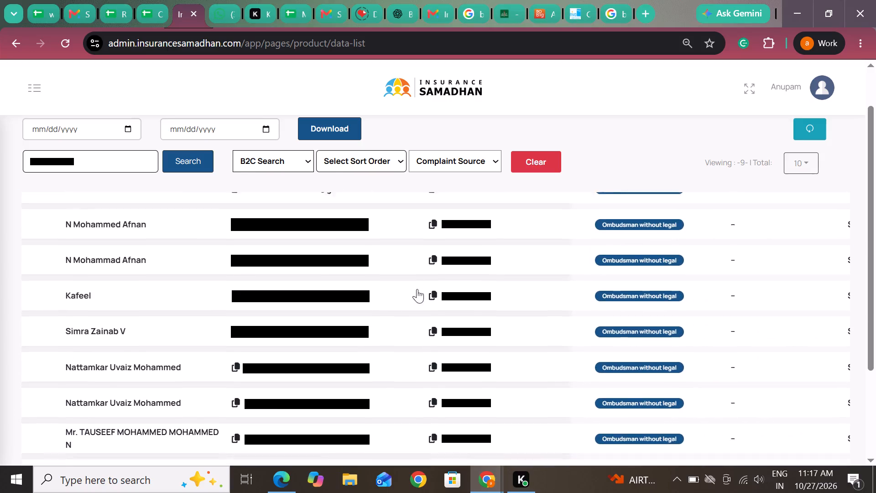
scroll(417, 289, up, 2)
scroll(433, 229, up, 2)
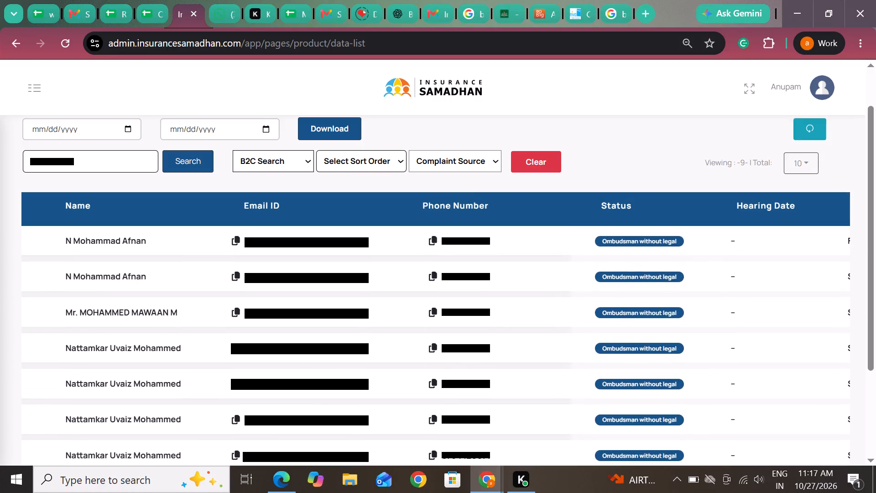
click(431, 245)
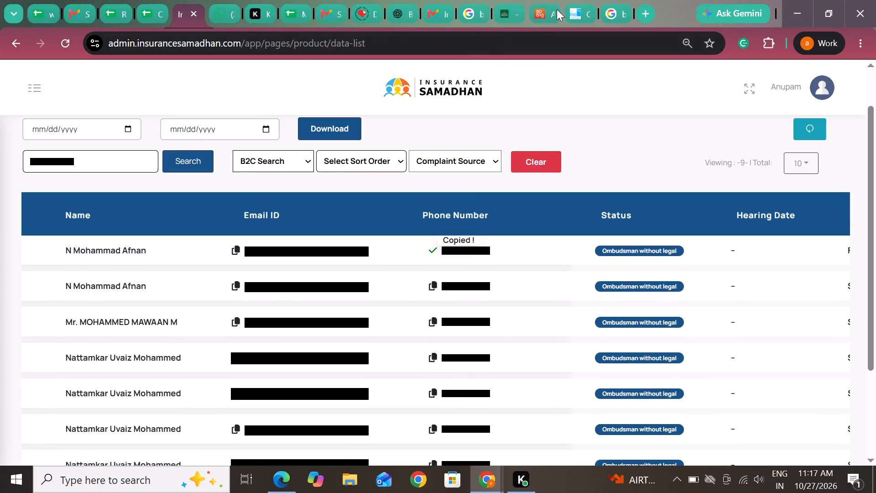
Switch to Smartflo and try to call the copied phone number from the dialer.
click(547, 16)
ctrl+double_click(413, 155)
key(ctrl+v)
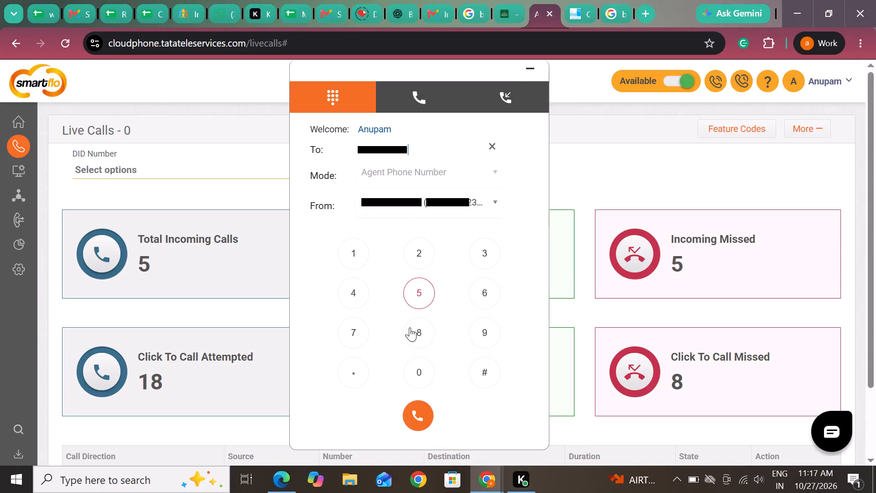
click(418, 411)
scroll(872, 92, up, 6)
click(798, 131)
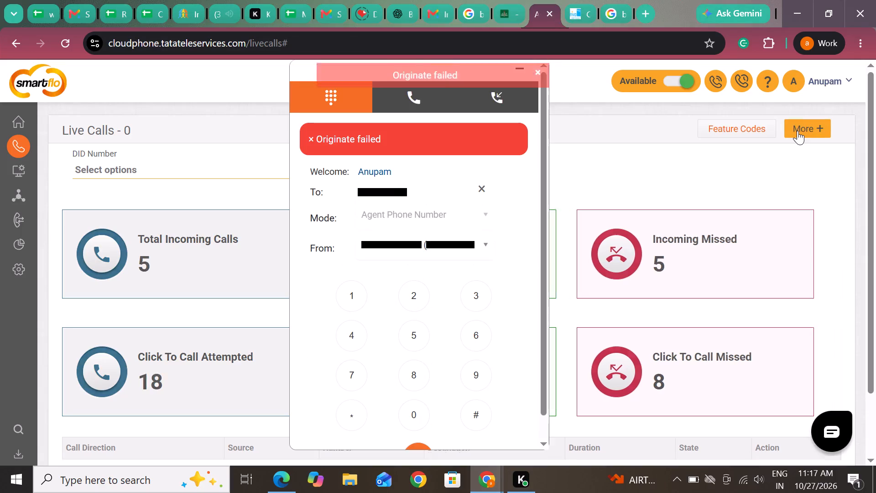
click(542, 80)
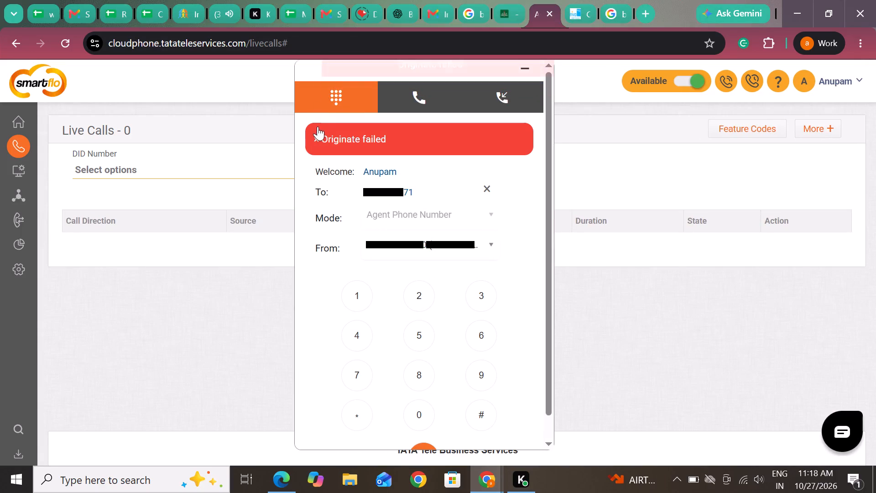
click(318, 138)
Reload the Smartflo Live Calls page, reopen the dialer and call the copied phone number.
click(66, 42)
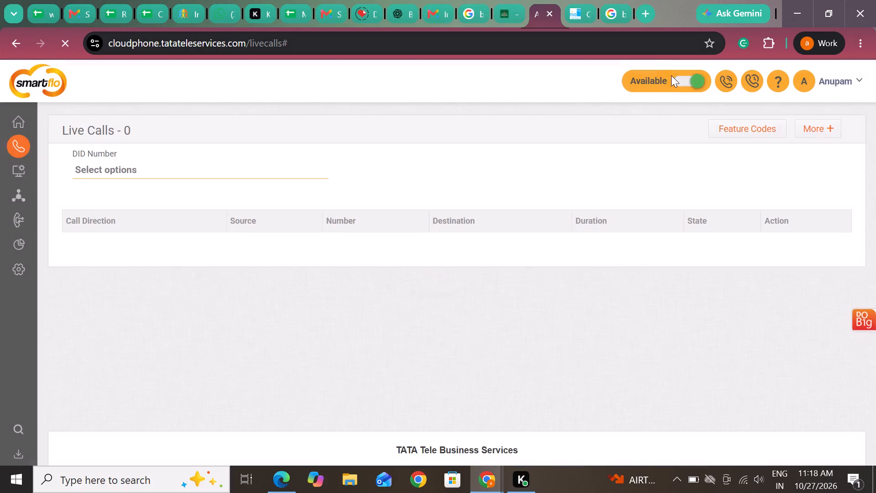
click(721, 81)
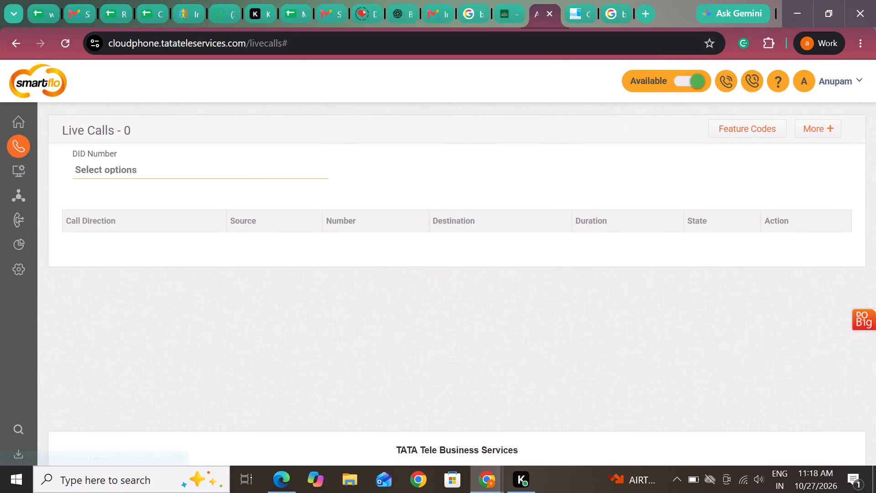
ctrl+click(380, 149)
key(ctrl+v)
click(429, 435)
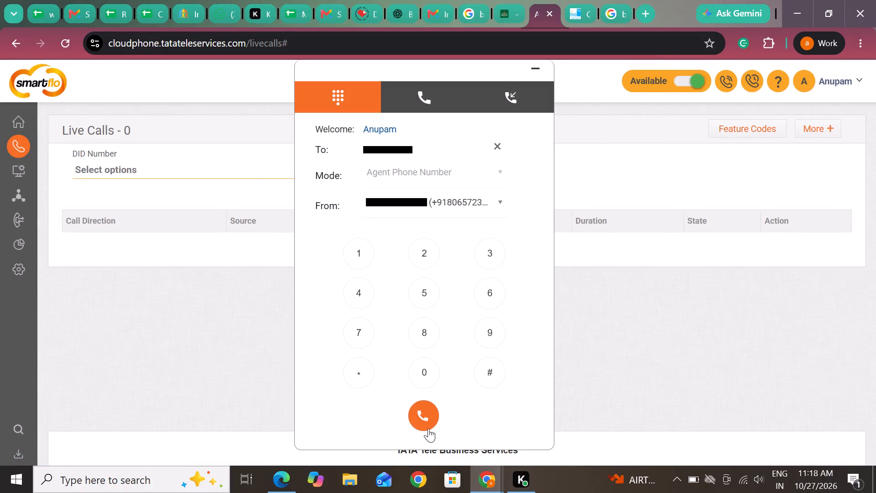
click(428, 427)
scroll(215, 57, up, 5)
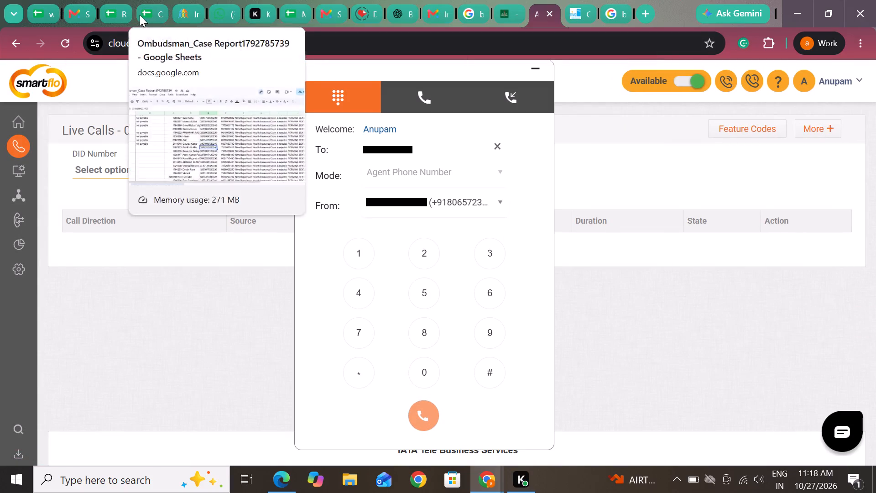
Look through the case rows on Sheet16 of RESOLVED SHEET OCTOBER 2026 and switch back to Smartflo.
click(119, 19)
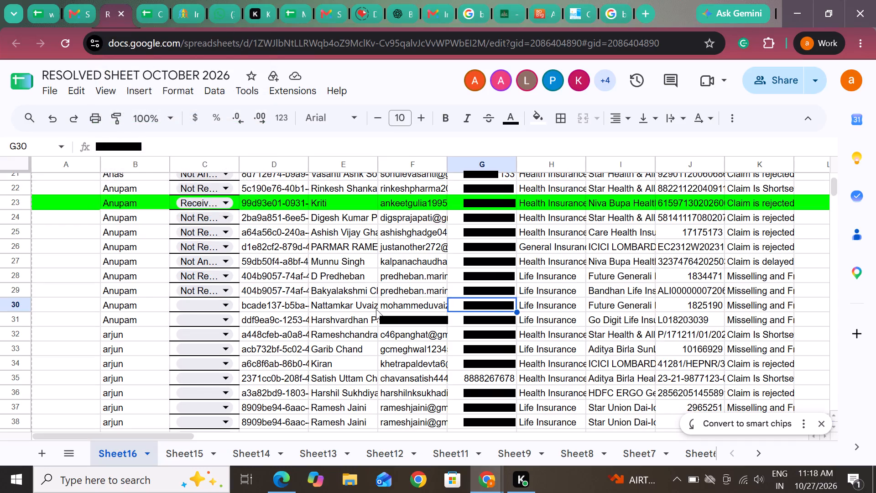
scroll(347, 311, up, 4)
scroll(347, 311, down, 3)
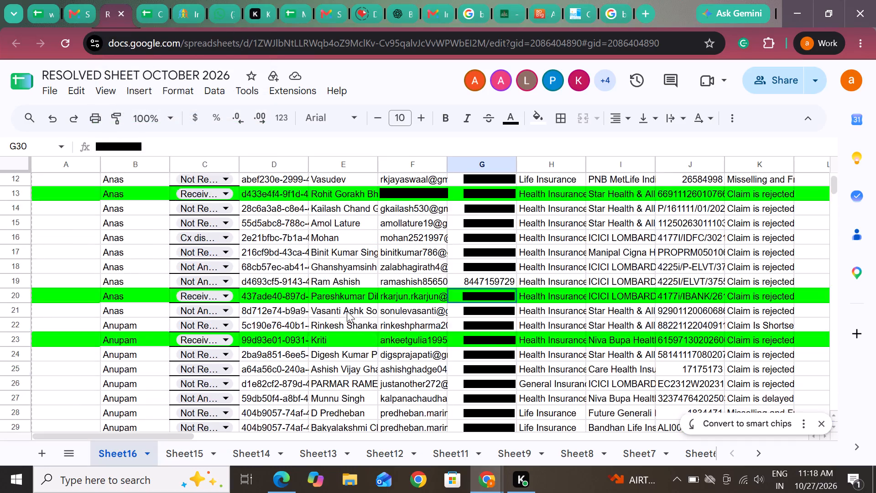
scroll(347, 311, down, 2)
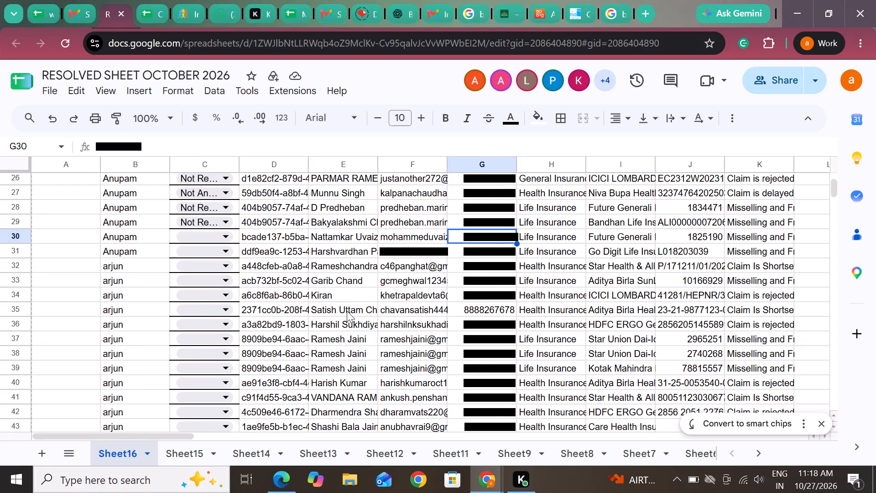
scroll(347, 311, down, 2)
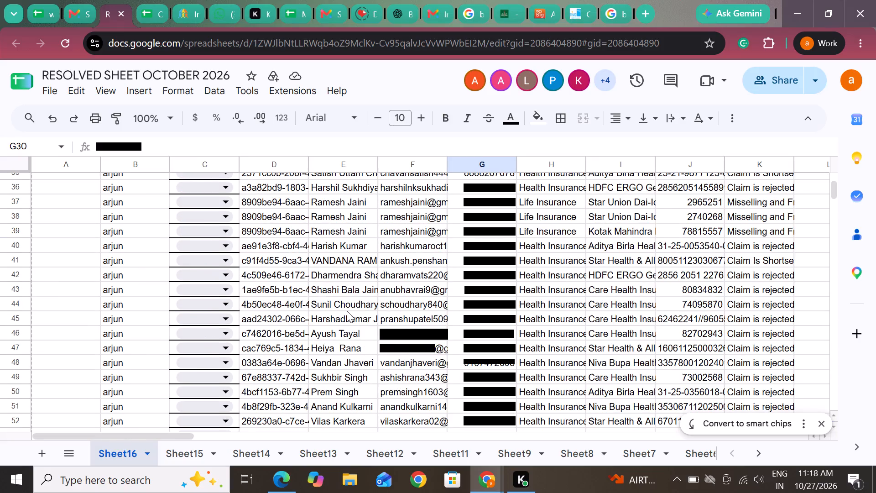
scroll(347, 311, down, 6)
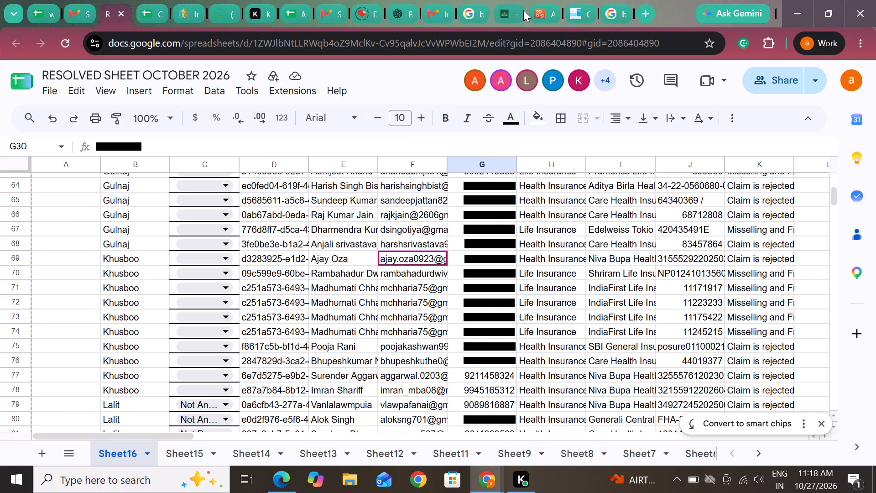
click(533, 19)
scroll(364, 197, down, 4)
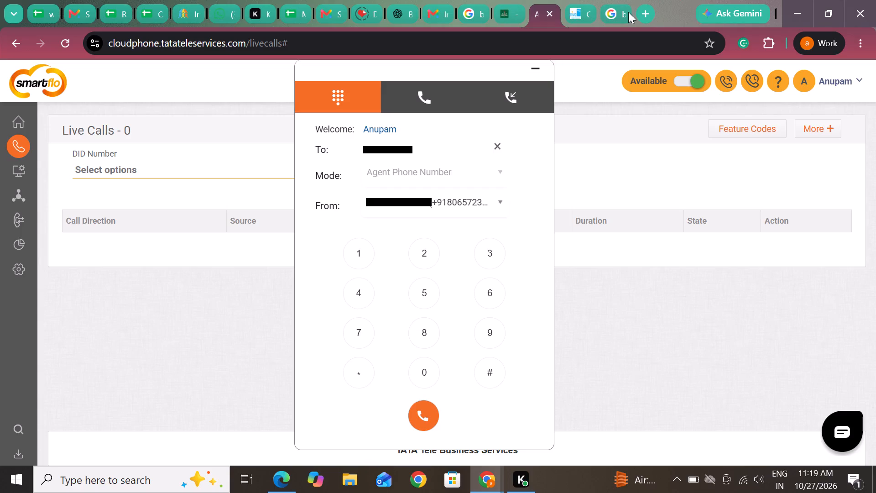
Return to the Blue Dart AI Mode conversation and ask the follow-up "whts ap no h koi".
click(615, 15)
scroll(260, 247, up, 6)
scroll(260, 248, down, 5)
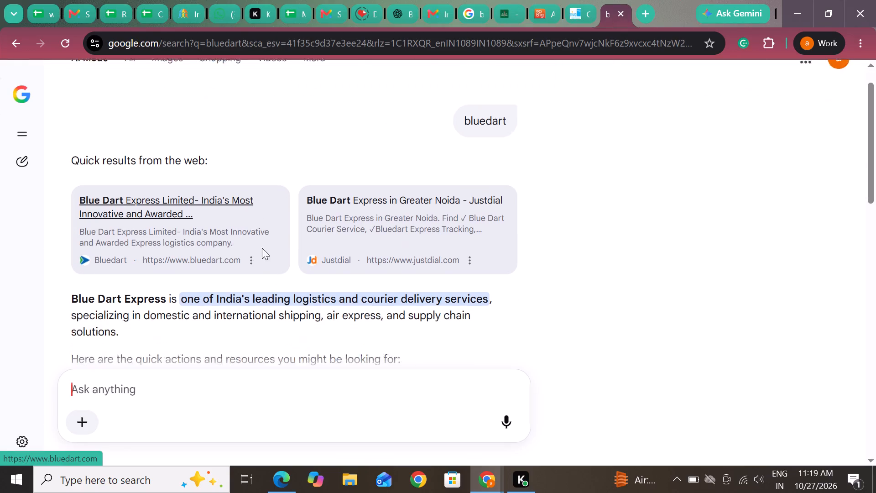
scroll(265, 240, down, 11)
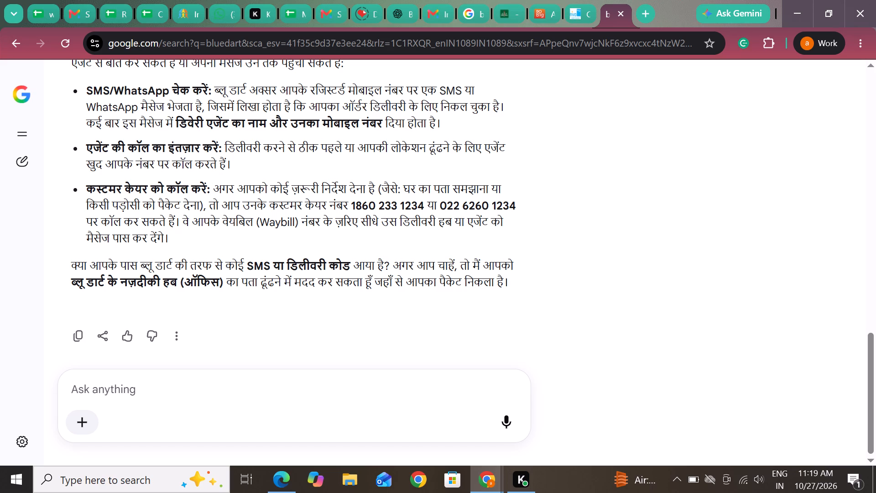
click(181, 383)
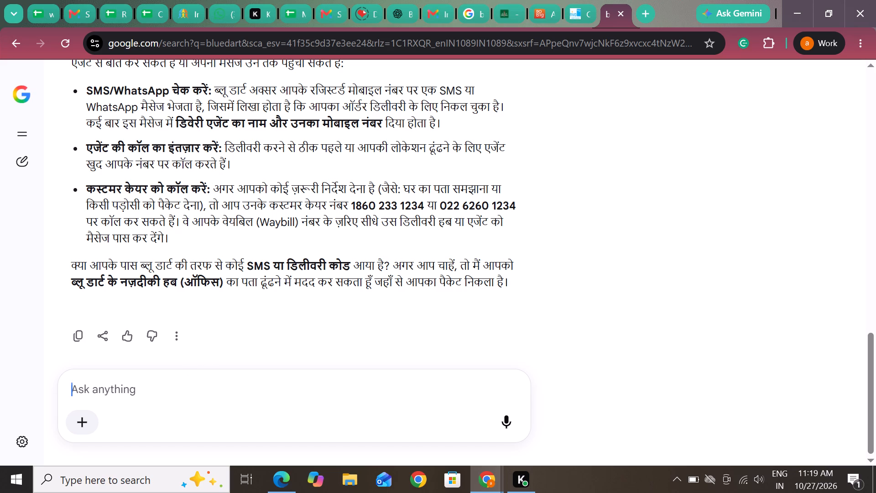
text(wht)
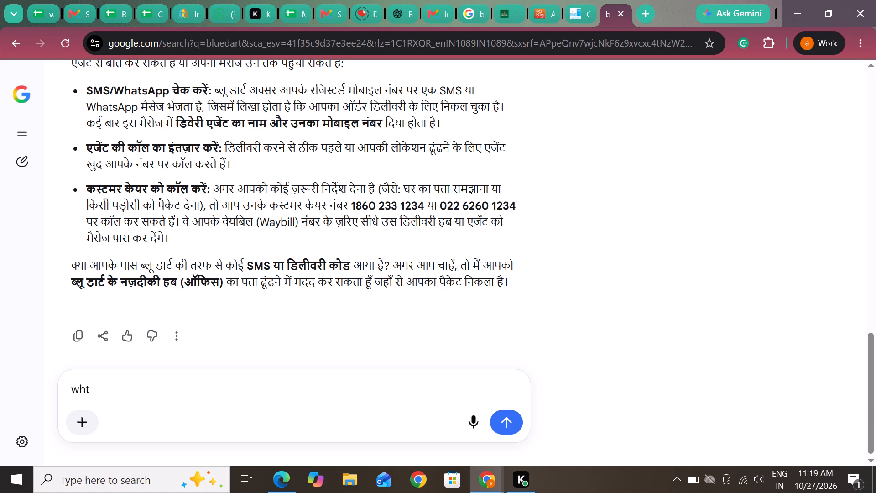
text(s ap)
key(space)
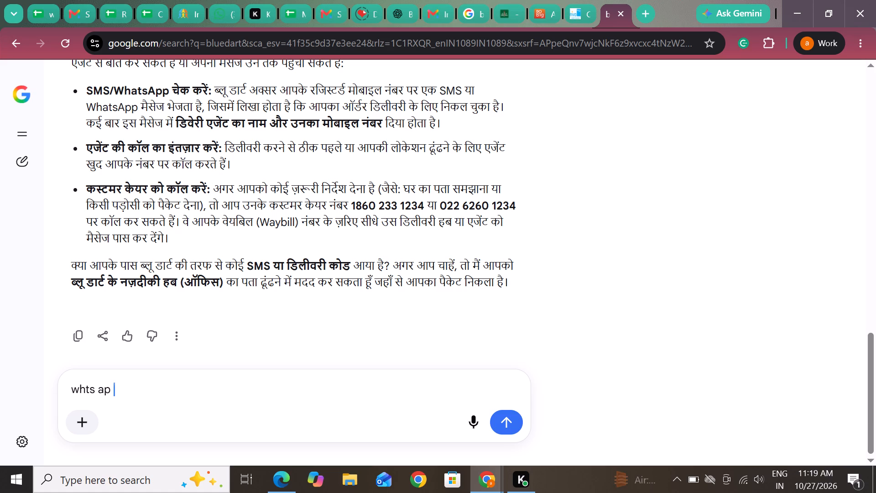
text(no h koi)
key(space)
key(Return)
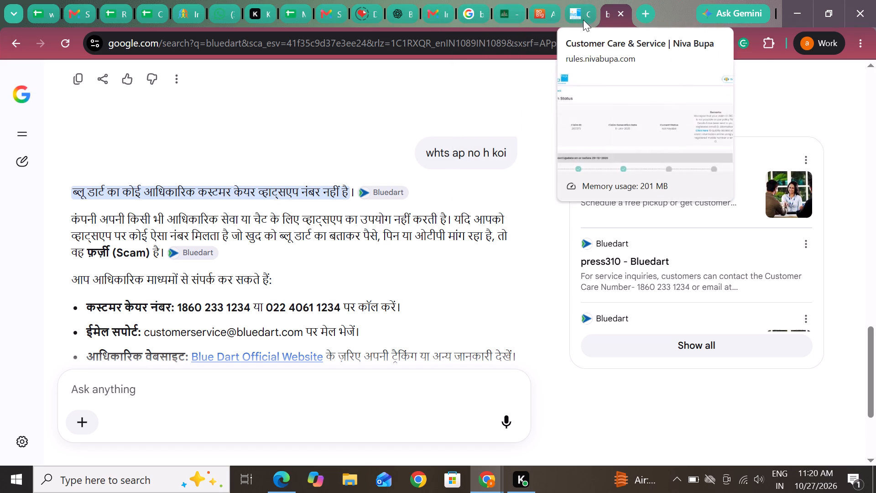
Look over the WhatsApp number answer and open the Bluedart source cited beside its scam warning.
scroll(302, 244, up, 6)
scroll(252, 245, down, 6)
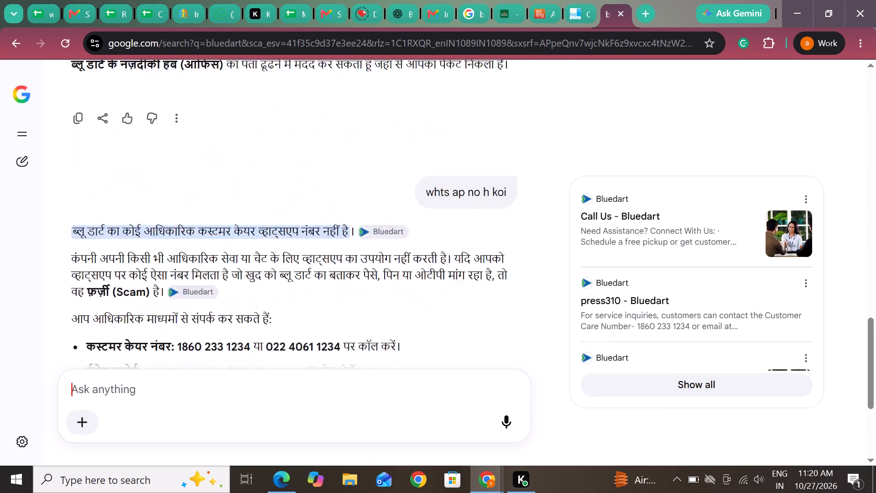
click(198, 251)
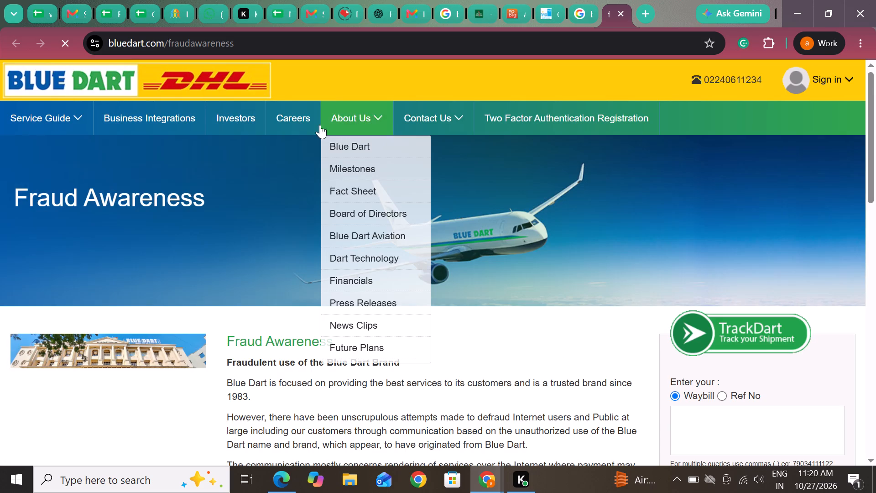
Open Blue Dart's 24 Hours Counters contact page and examine the Mumbai, Delhi and Hyderabad counter addresses.
click(417, 127)
click(420, 189)
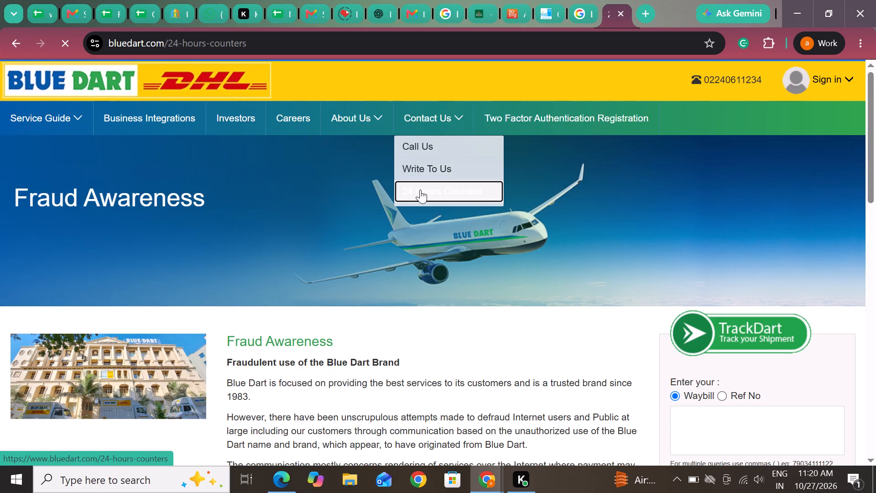
scroll(345, 225, down, 3)
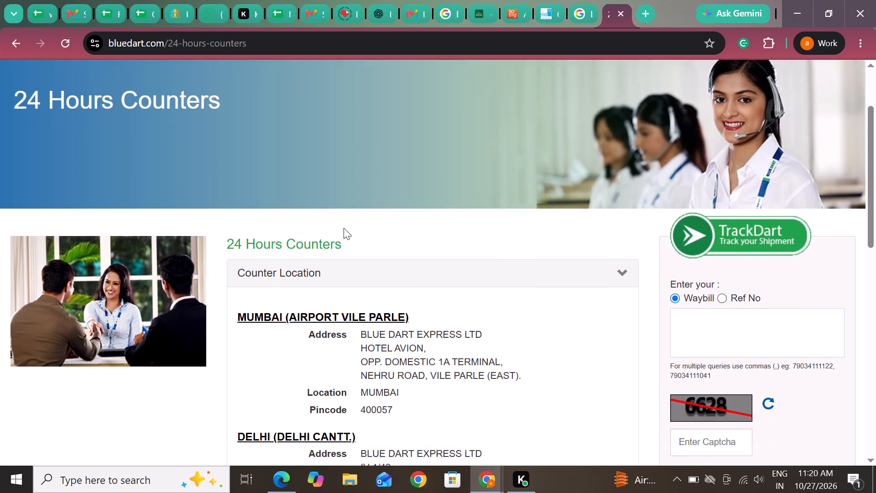
scroll(344, 229, down, 1)
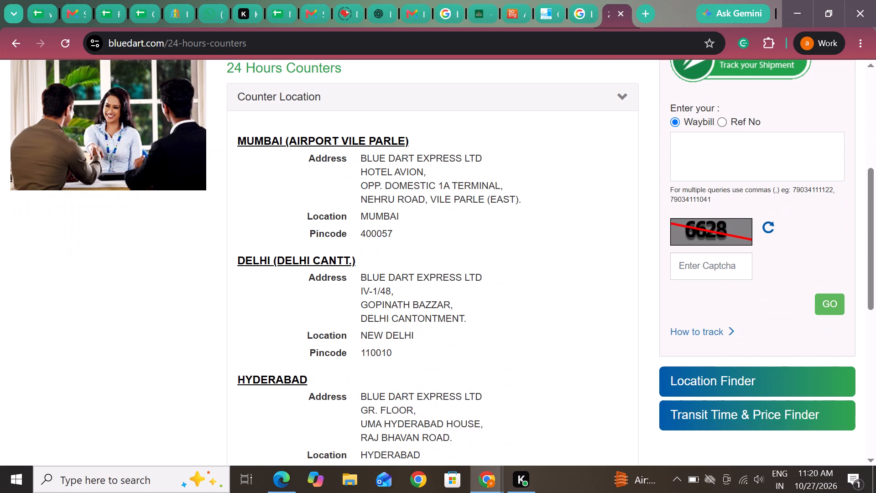
scroll(343, 230, down, 4)
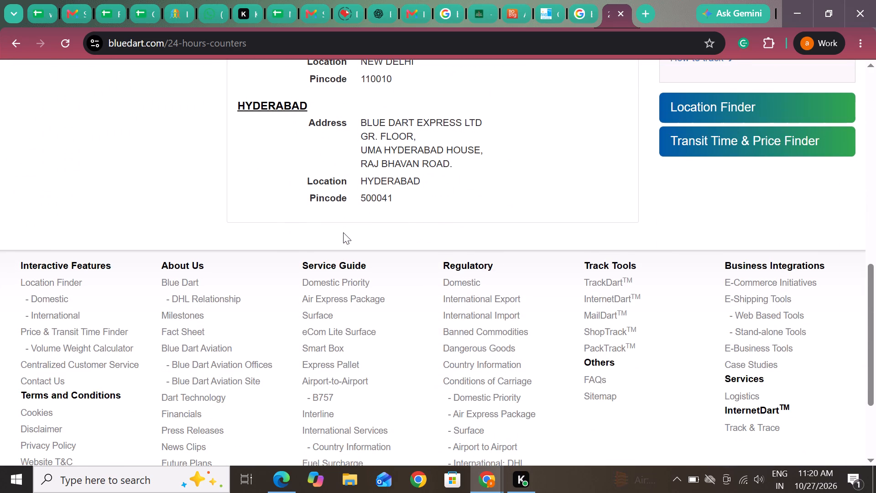
scroll(343, 235, up, 4)
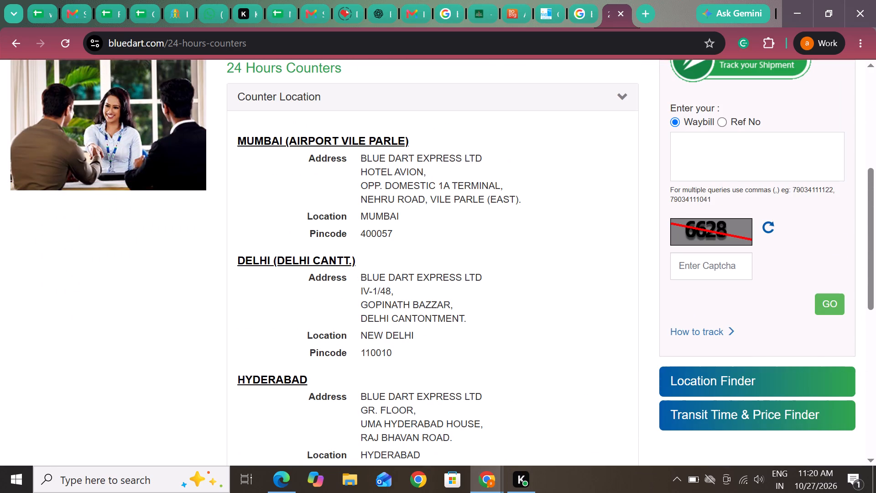
scroll(437, 281, down, 5)
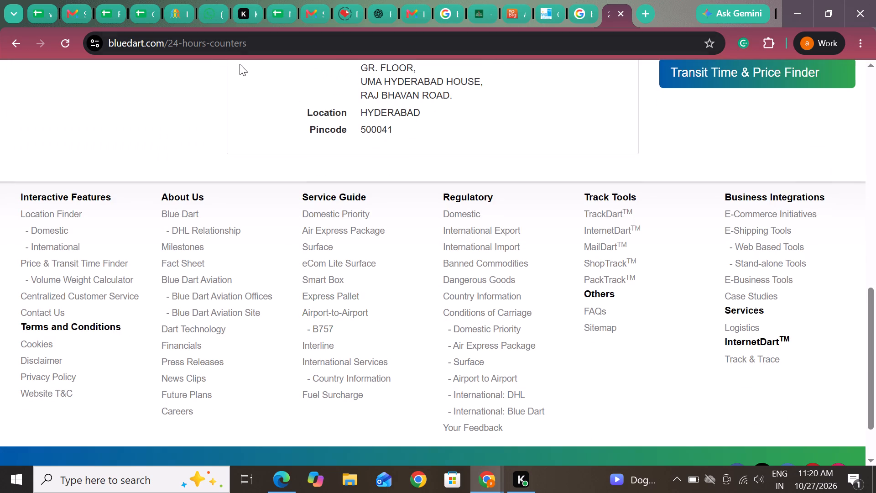
Re-examine the counter locations and the footer links on Blue Dart's 24 Hours Counters page.
scroll(211, 102, up, 2)
scroll(156, 181, up, 5)
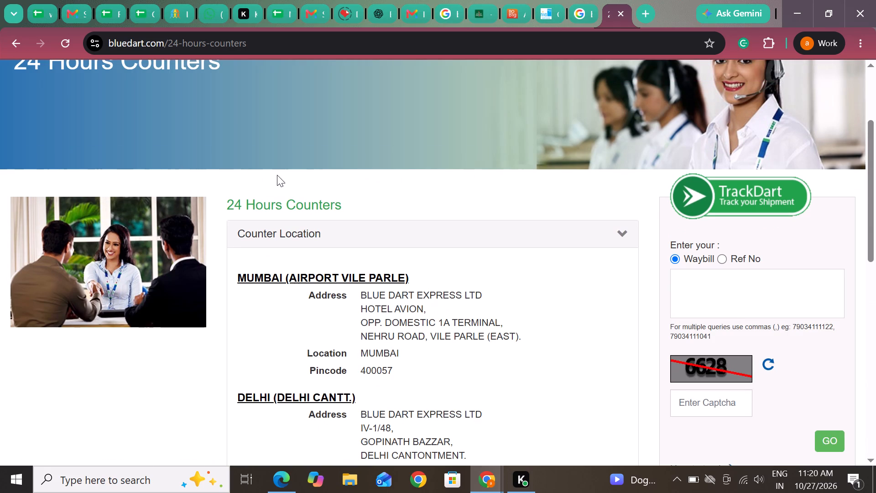
scroll(318, 224, down, 1)
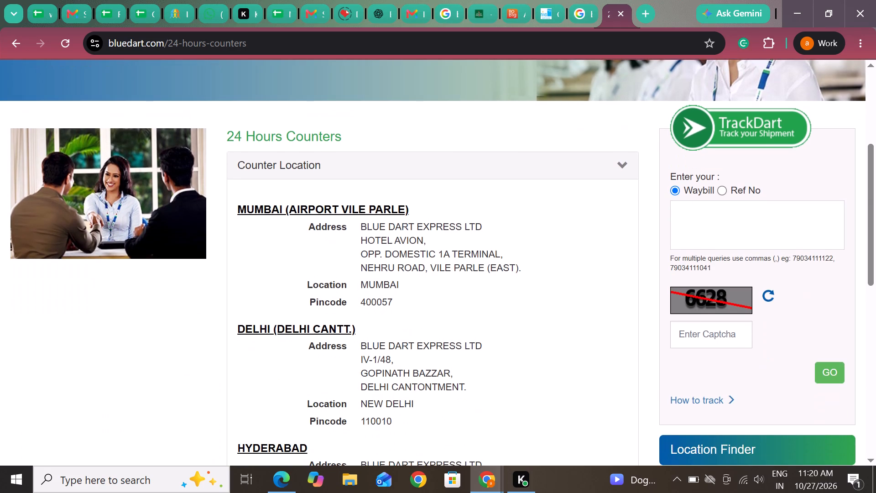
scroll(318, 224, down, 11)
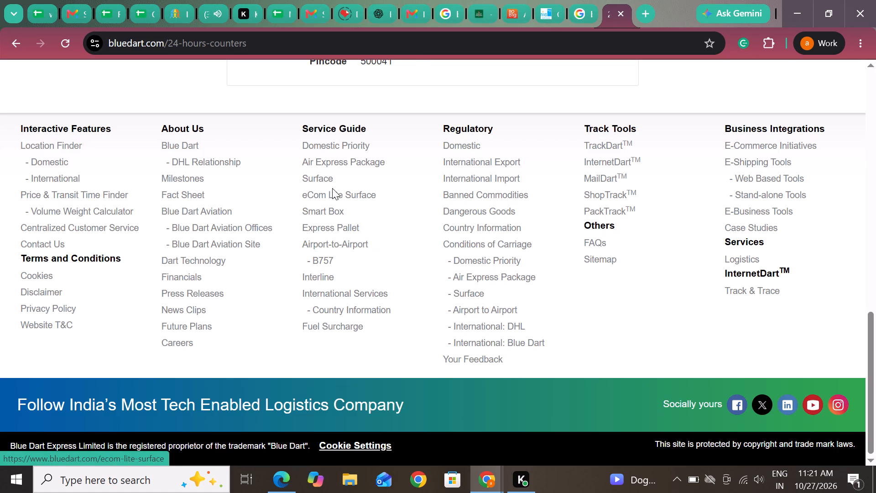
scroll(332, 189, down, 1)
scroll(393, 212, down, 1)
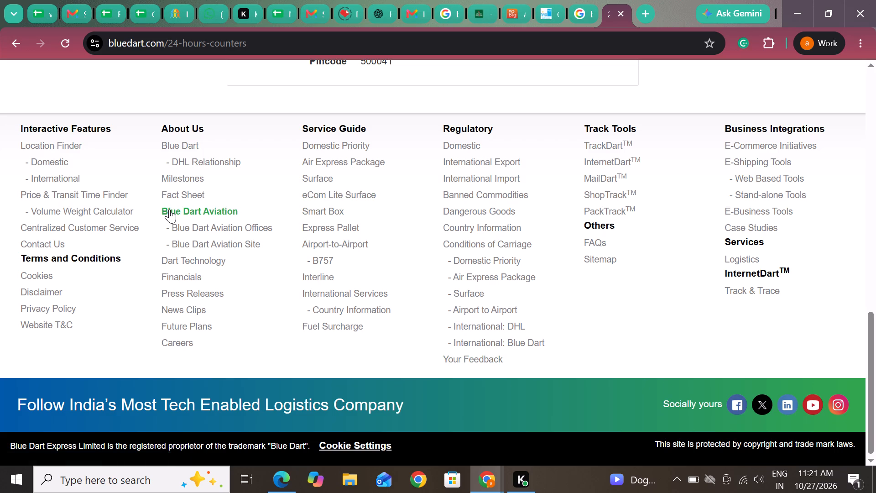
scroll(169, 209, up, 4)
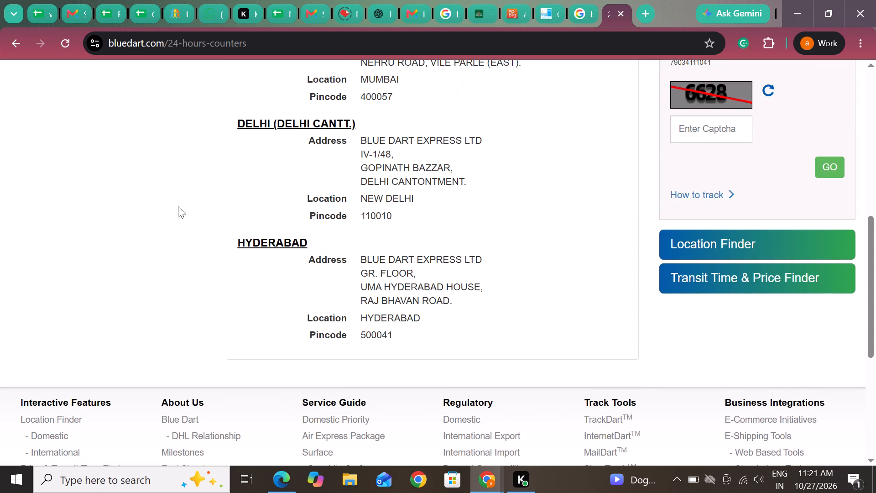
scroll(273, 208, up, 7)
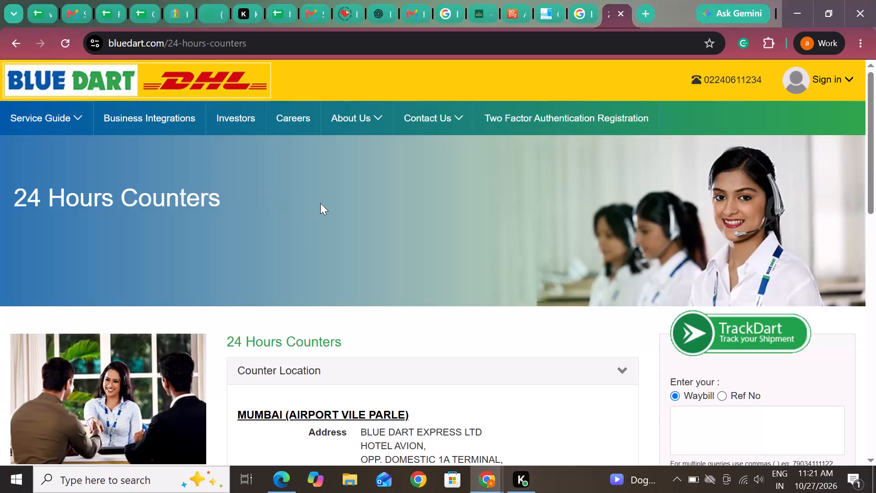
scroll(320, 207, down, 3)
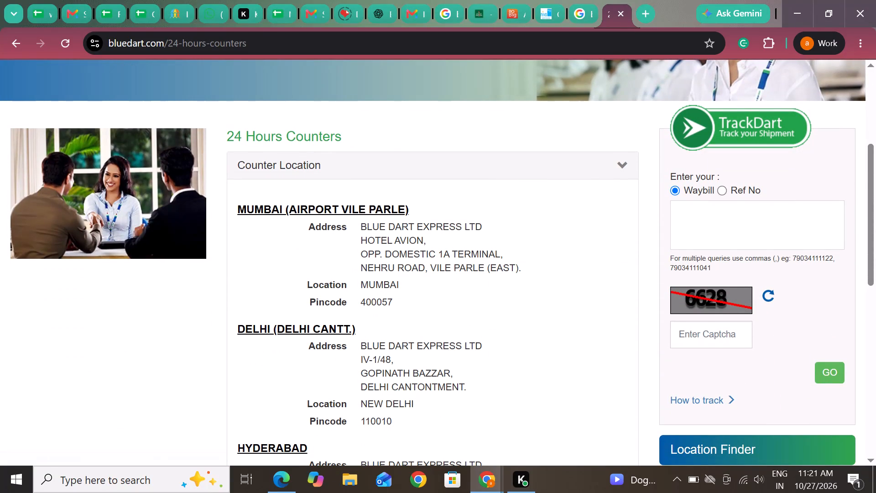
scroll(349, 206, down, 2)
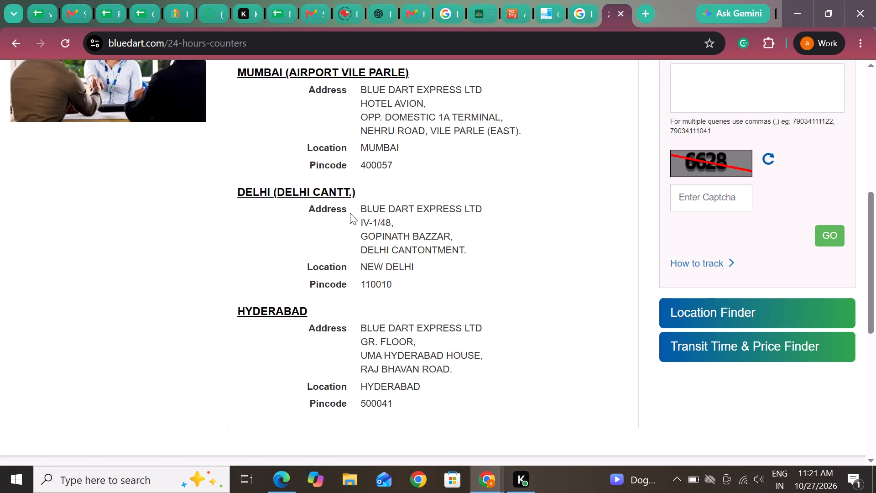
scroll(347, 221, down, 1)
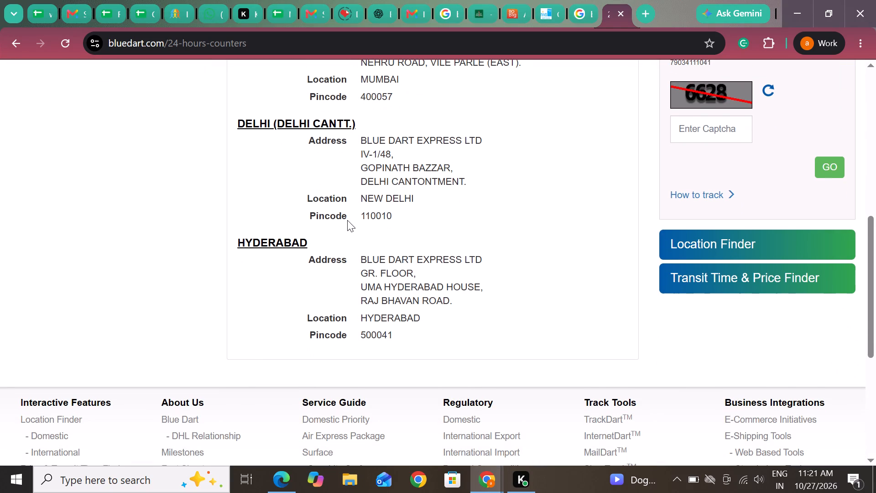
scroll(368, 231, down, 2)
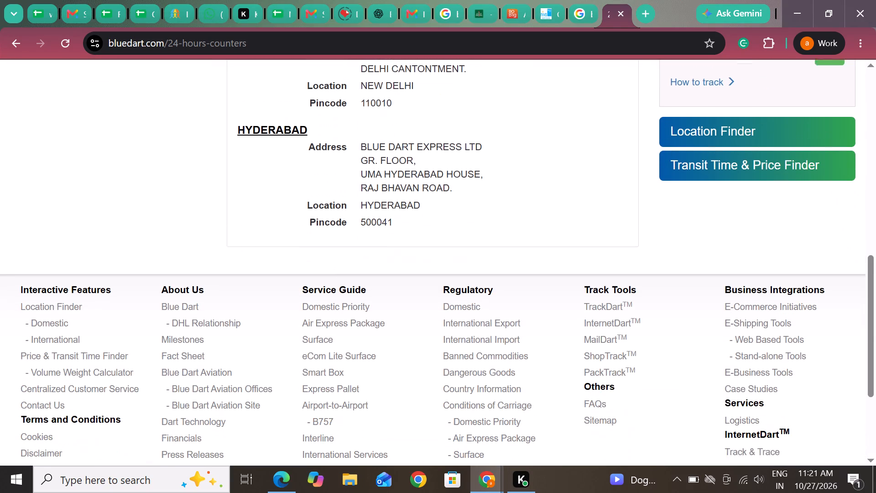
scroll(345, 250, down, 1)
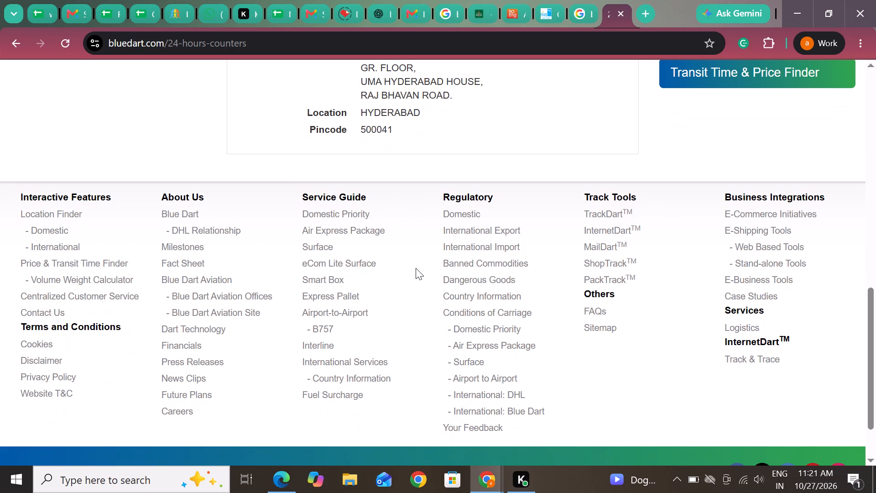
Open Blue Dart's Call Us contact page and examine the phone contacts for pickup, support and shipment tracking.
scroll(414, 270, down, 2)
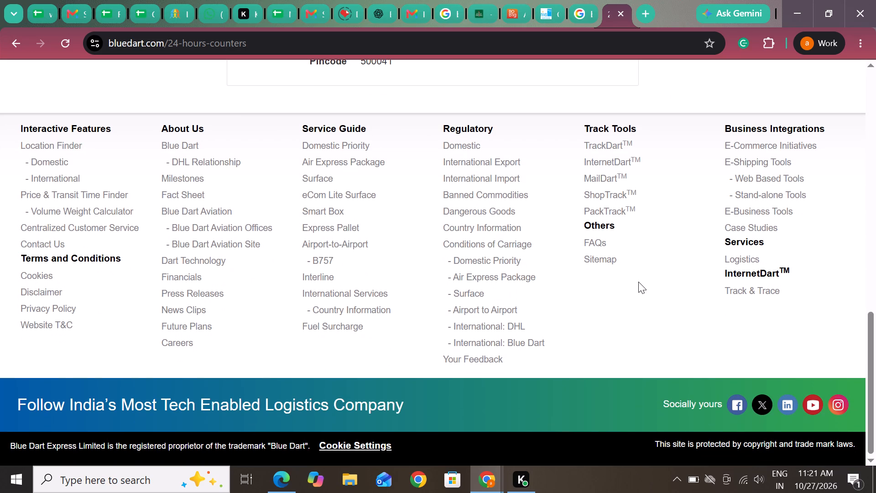
scroll(237, 351, up, 3)
scroll(287, 349, up, 3)
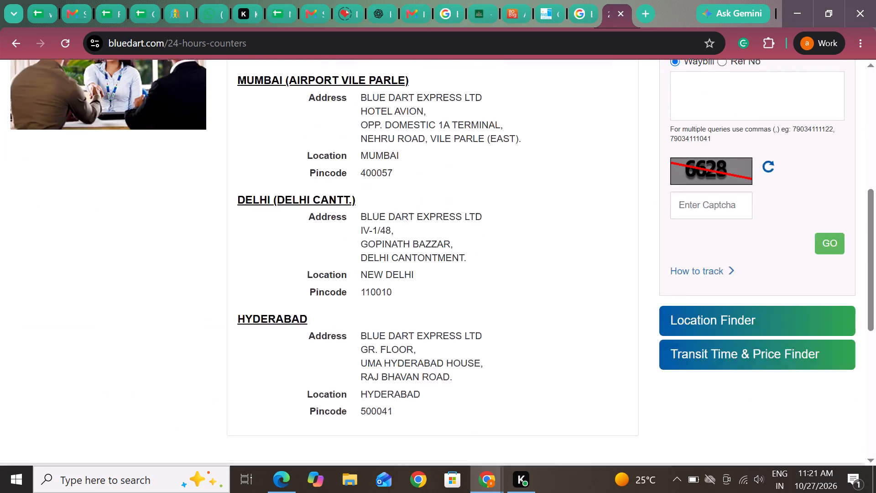
scroll(336, 283, up, 5)
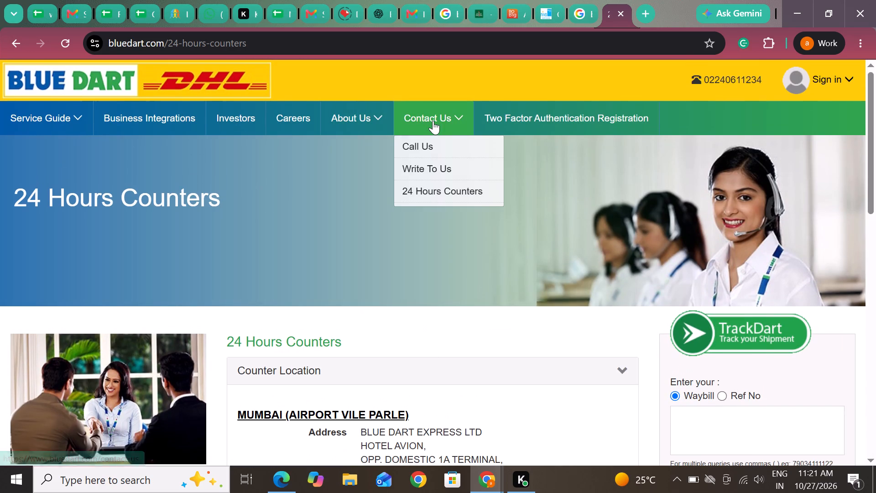
click(433, 149)
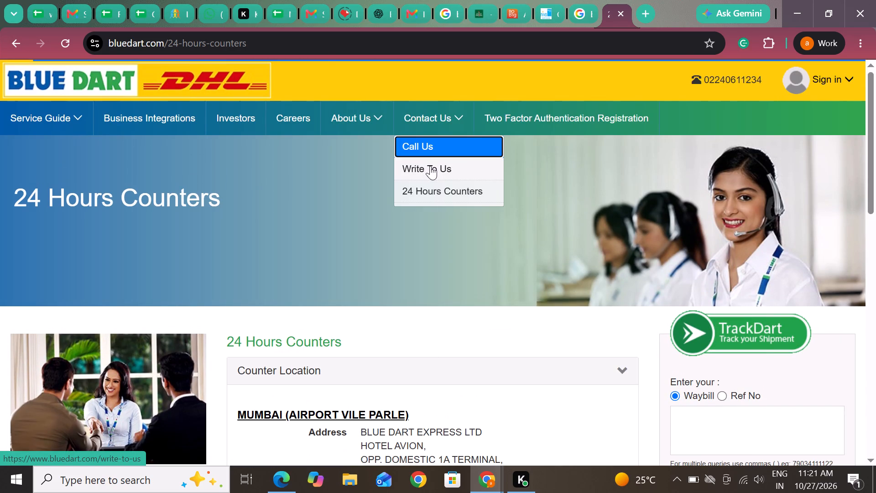
scroll(401, 184, down, 2)
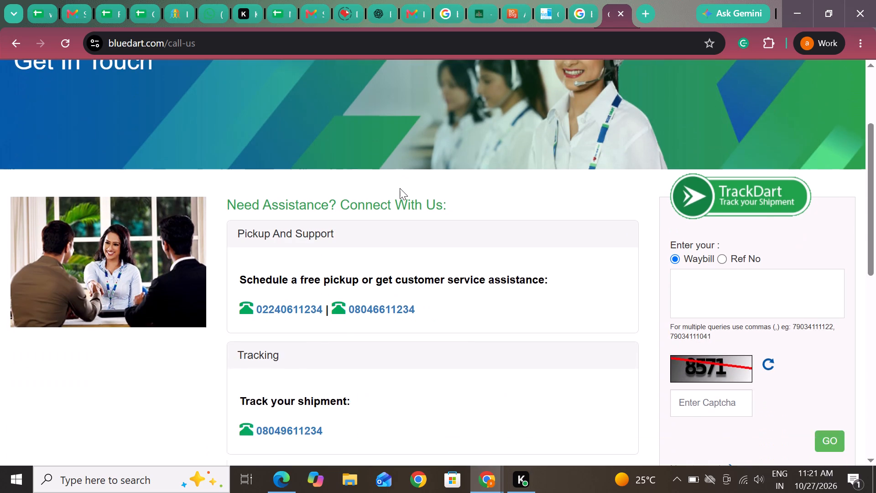
scroll(362, 186, down, 1)
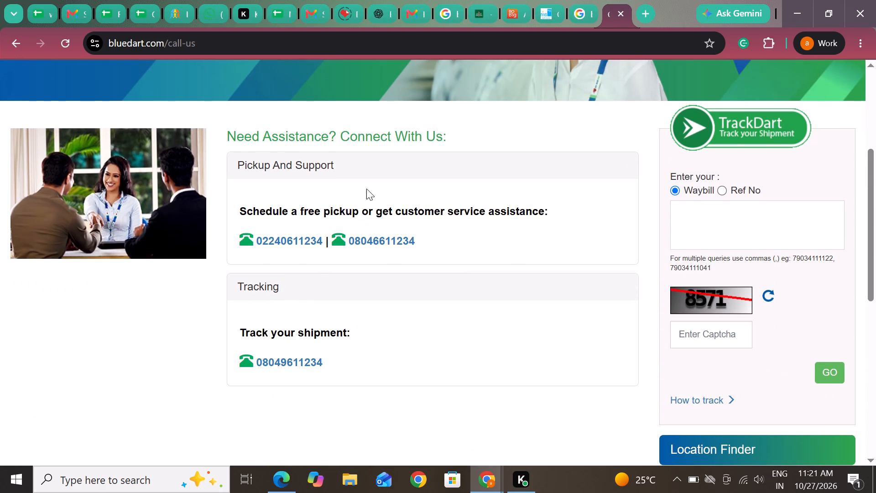
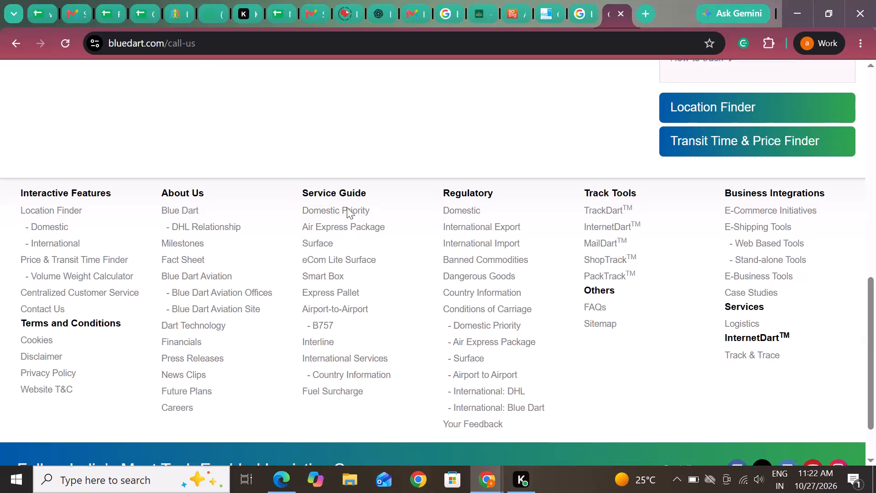
Recheck the phone contacts on Blue Dart's Call Us page and switch to the already open Google Sheets spreadsheet.
scroll(347, 208, down, 3)
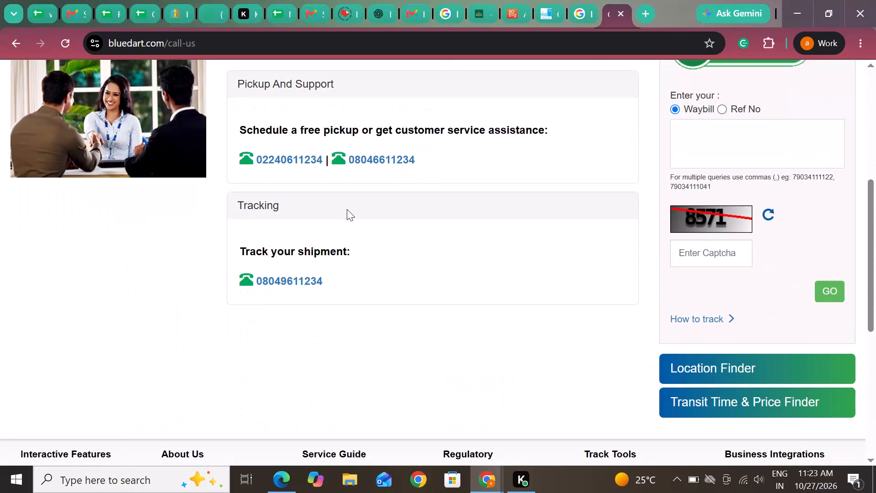
click(141, 22)
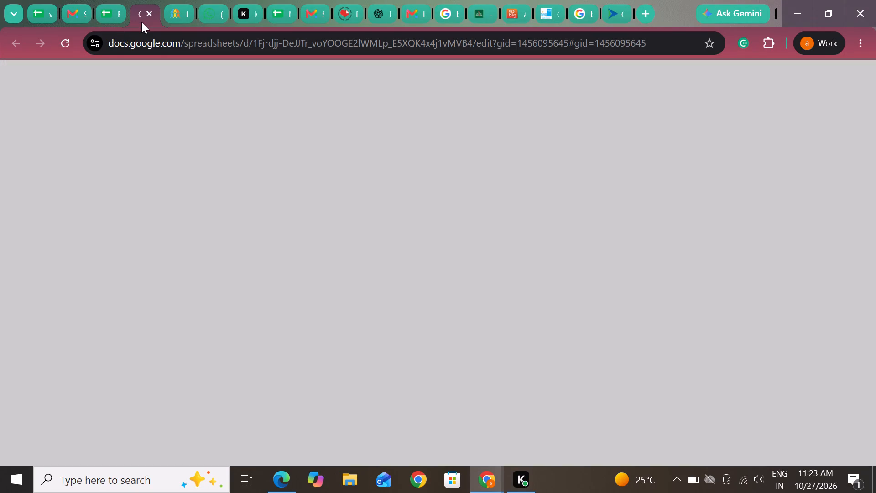
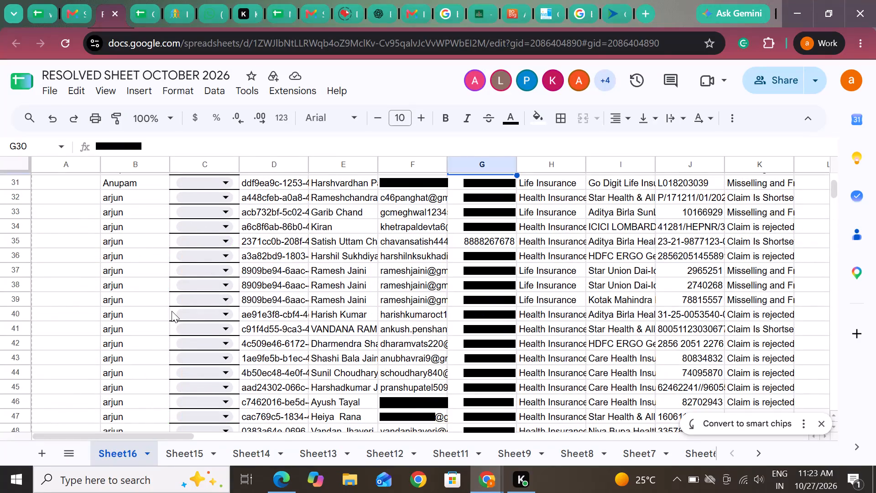
Set the status in cell C30 of Sheet16 to Not Answering.
click(198, 235)
click(198, 257)
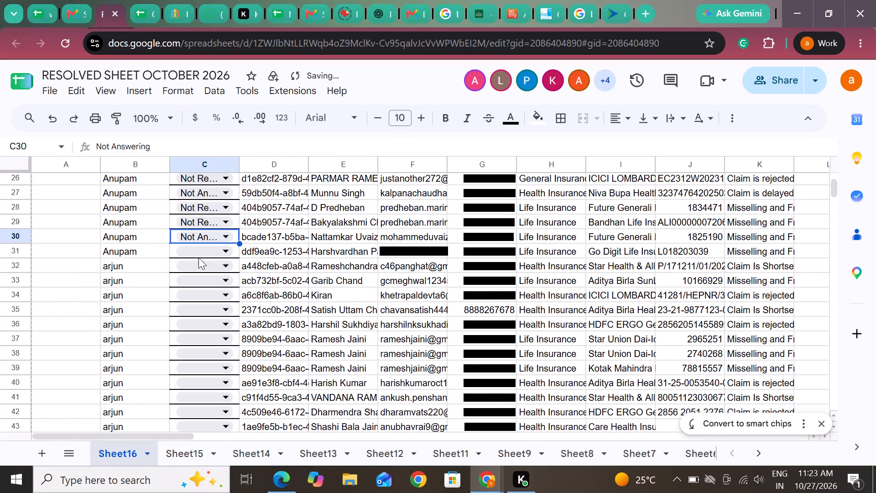
Switch to the Insurance Samadhan admin data list and open the communication log of the first complaint with status Resolved.
click(168, 20)
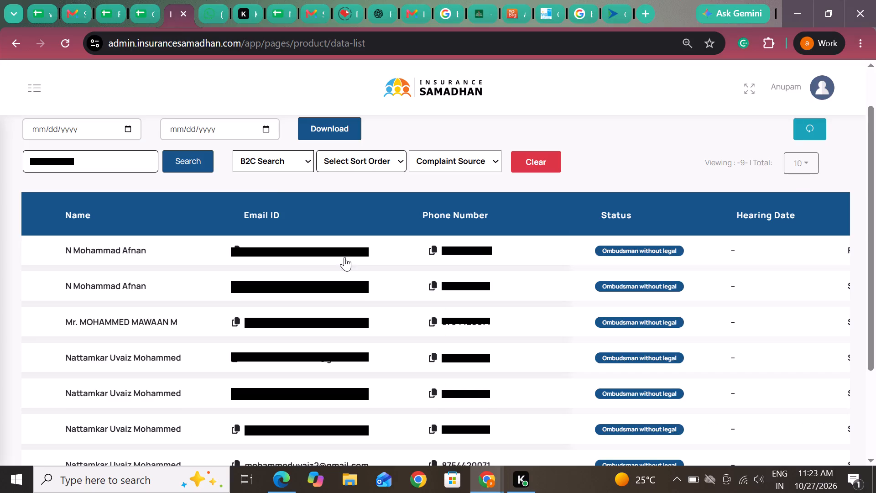
scroll(377, 283, down, 10)
click(381, 323)
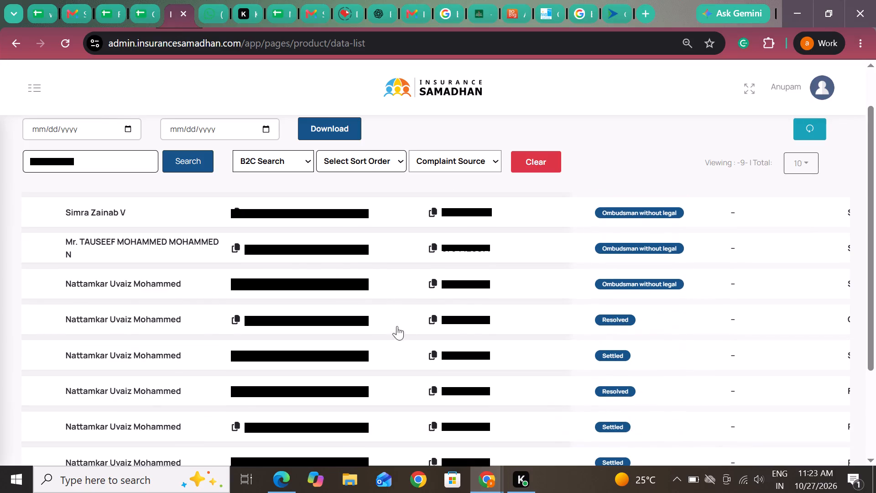
click(439, 356)
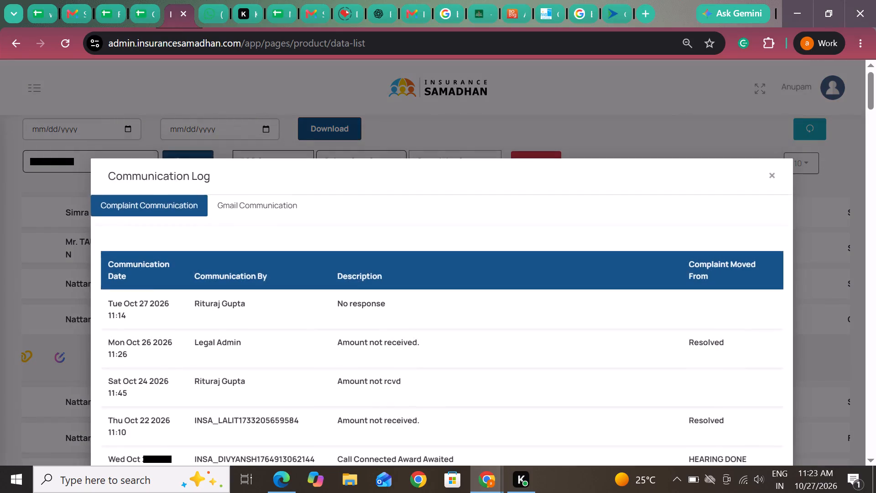
Review the complaint communication entries in the customer's Communication Log and close the log.
scroll(375, 342, down, 10)
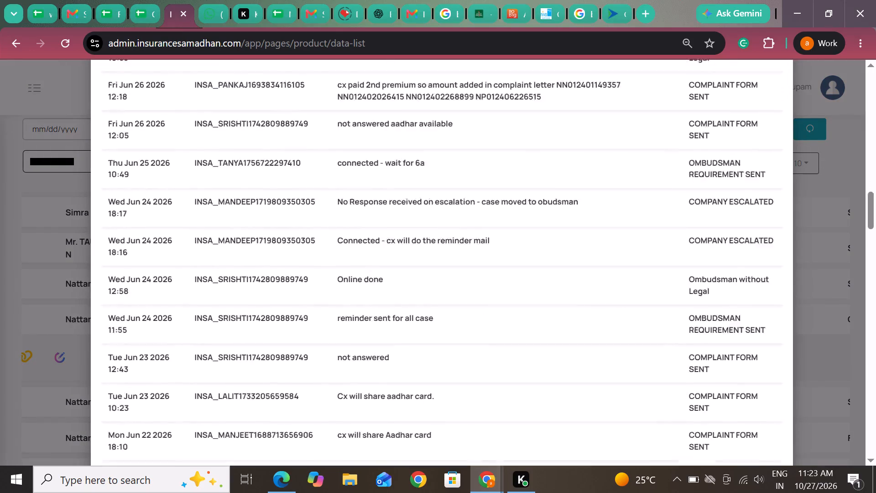
scroll(375, 342, up, 16)
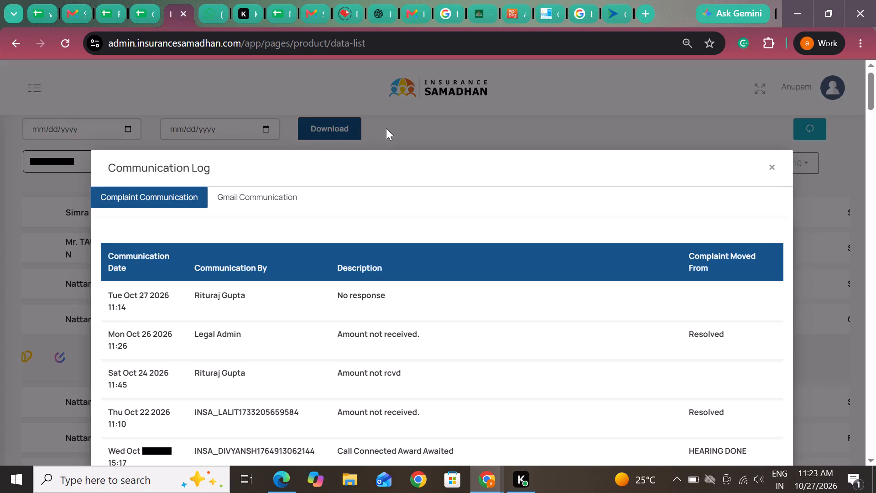
click(386, 128)
Copy the customer's phone number from row 31 of Sheet16 in RESOLVED SHEET OCTOBER 2026 and call it through the Smartflo dialer.
click(385, 14)
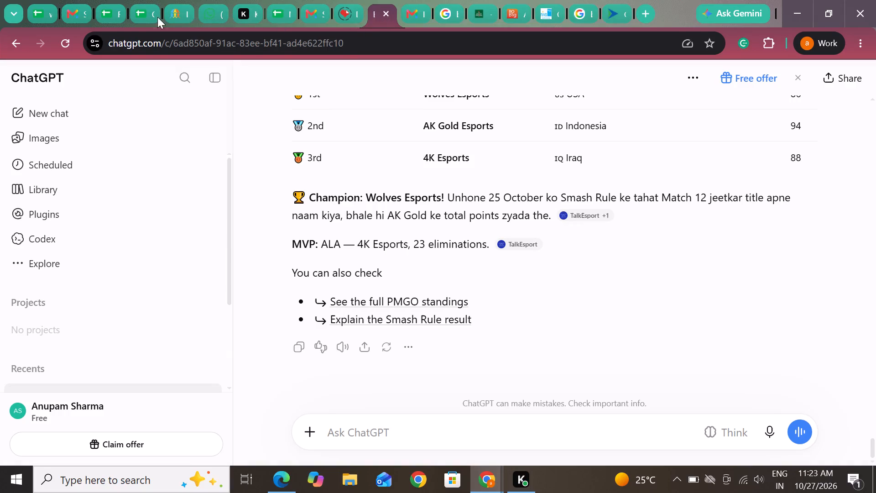
click(117, 18)
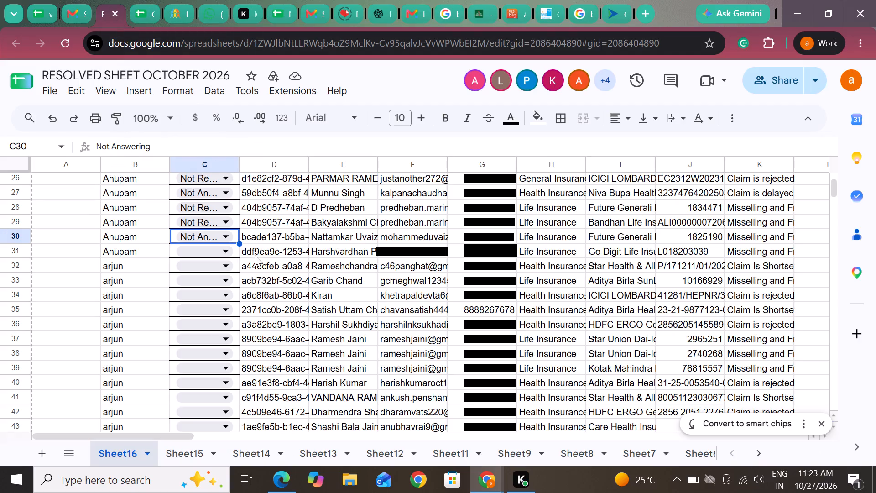
click(255, 255)
click(346, 256)
click(419, 250)
click(492, 249)
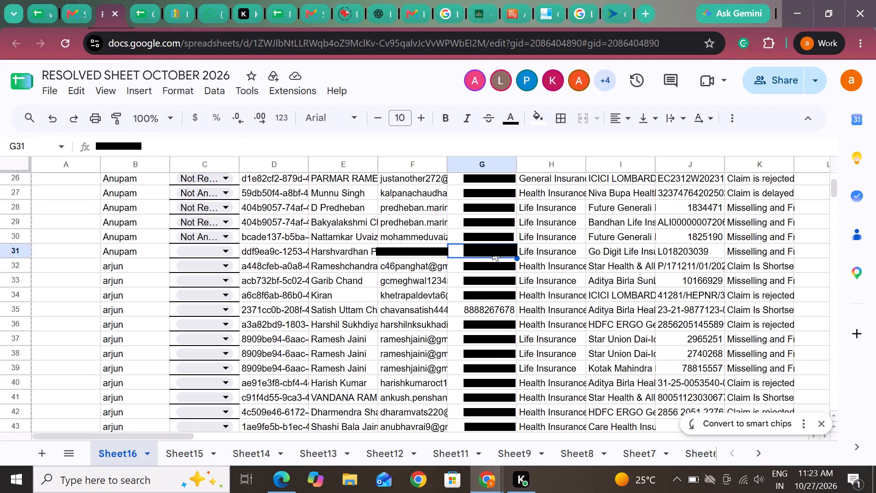
key(ctrl+c)
key(ctrl+c)
click(511, 13)
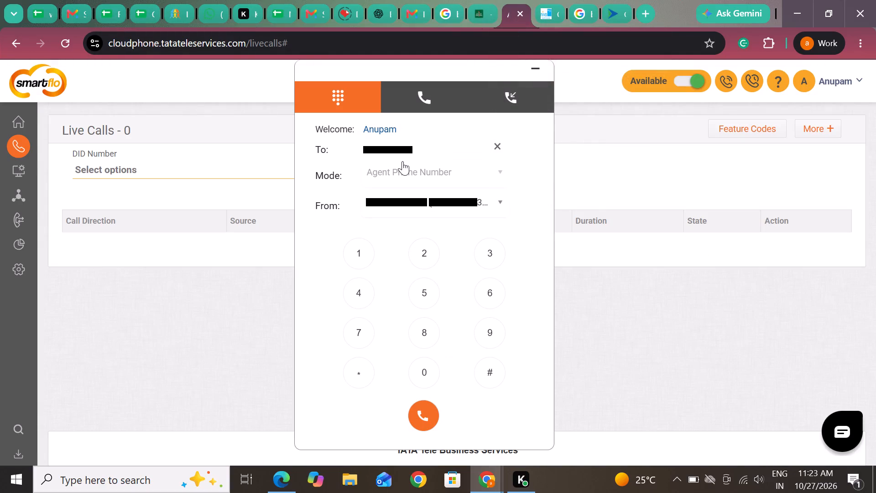
ctrl+click(402, 161)
ctrl+double_click(402, 153)
key(ctrl+v)
click(416, 419)
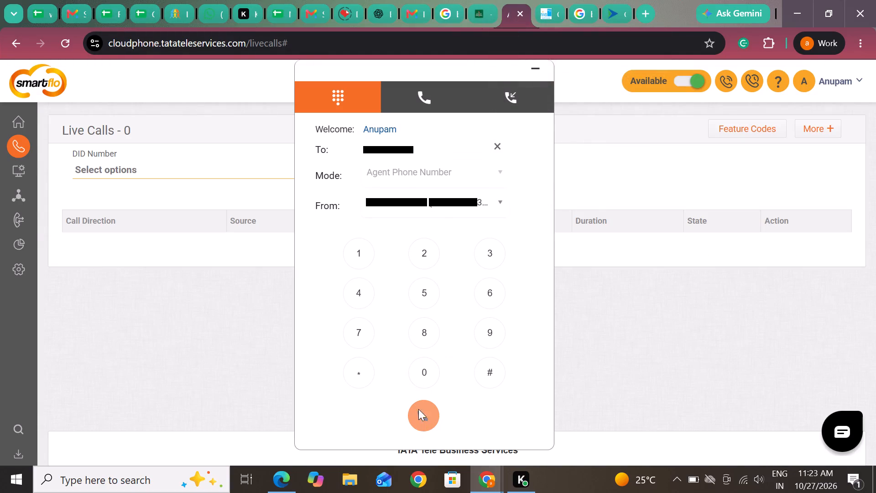
Expand the Live Calls summary in Smartflo to check the call counts, and minimise the dialer.
scroll(665, 56, up, 6)
click(814, 127)
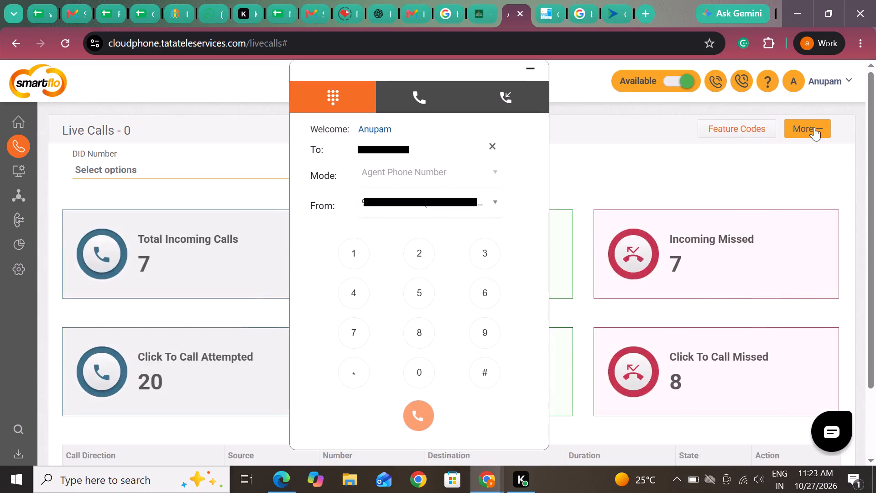
click(814, 126)
click(814, 126)
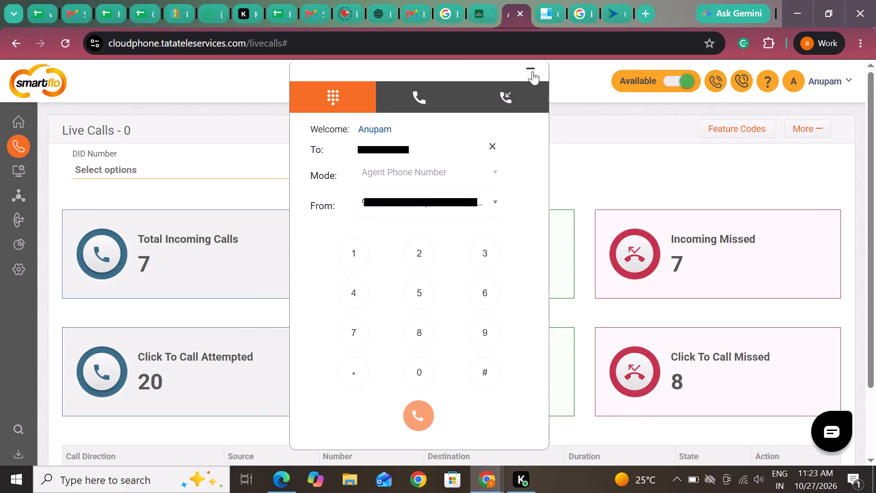
click(532, 67)
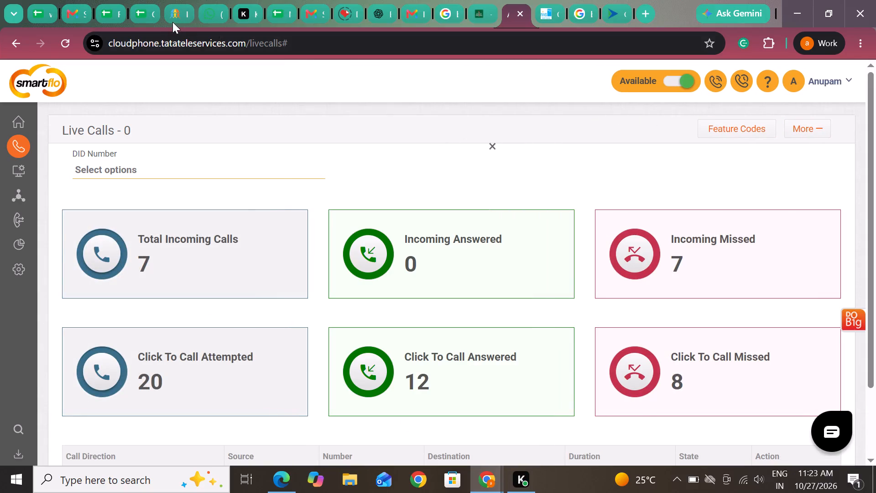
Switch to Insurance Samadhan's complaints list, search it for the copied phone number and look across the matching cases' columns.
click(172, 22)
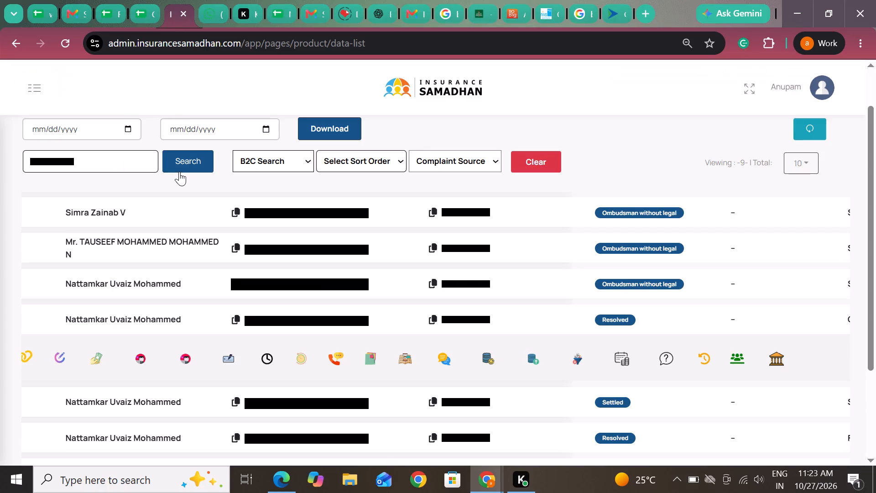
scroll(139, 278, up, 7)
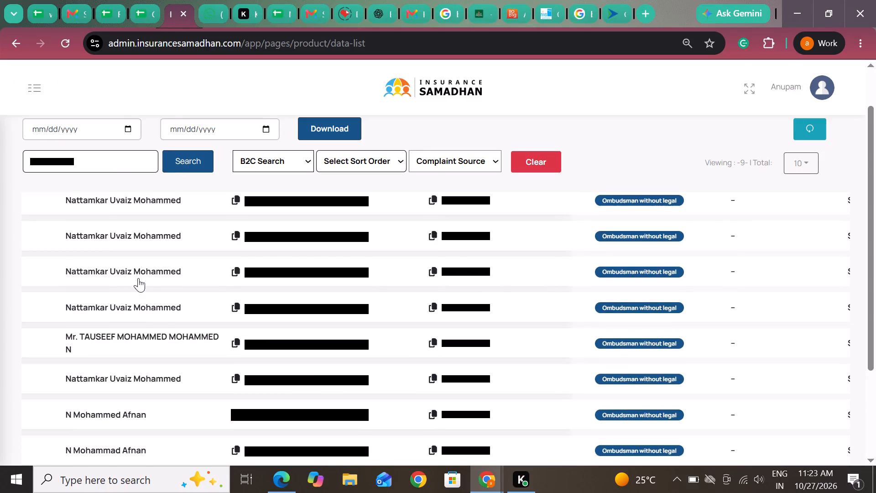
scroll(138, 278, up, 6)
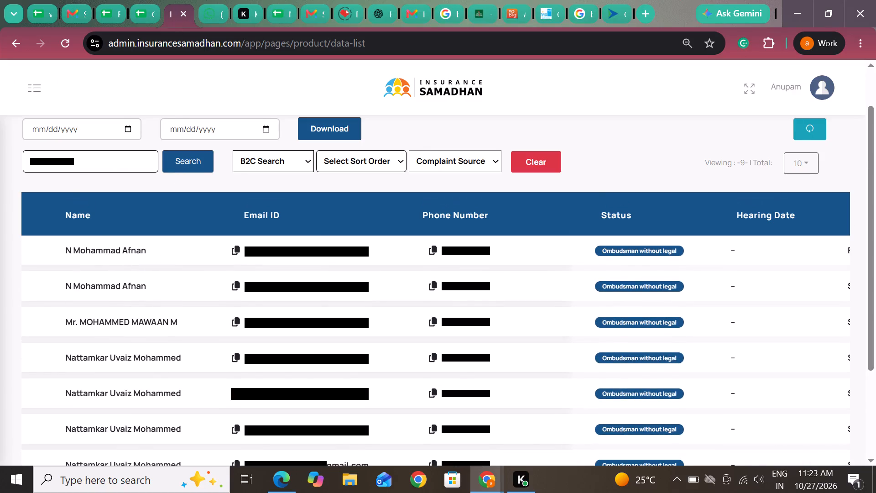
triple_click(83, 170)
key(ctrl+v)
ctrl+double_click(111, 171)
key(ctrl+v)
click(165, 167)
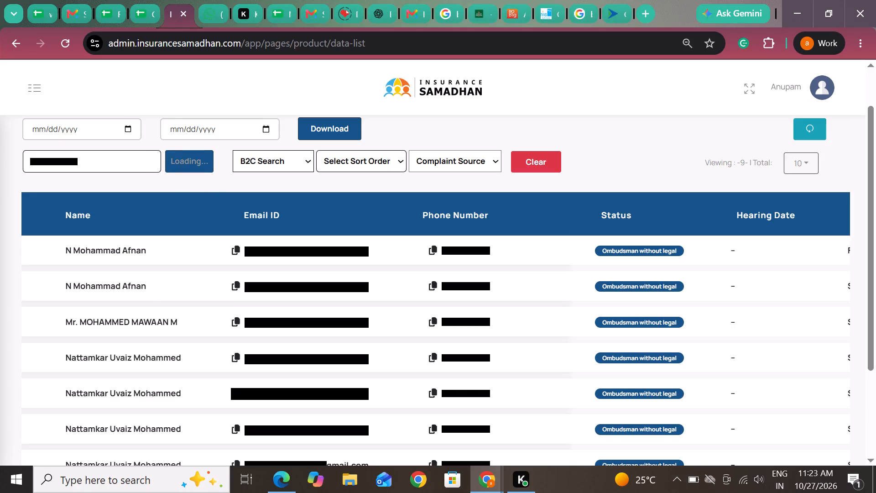
scroll(220, 253, right, 1)
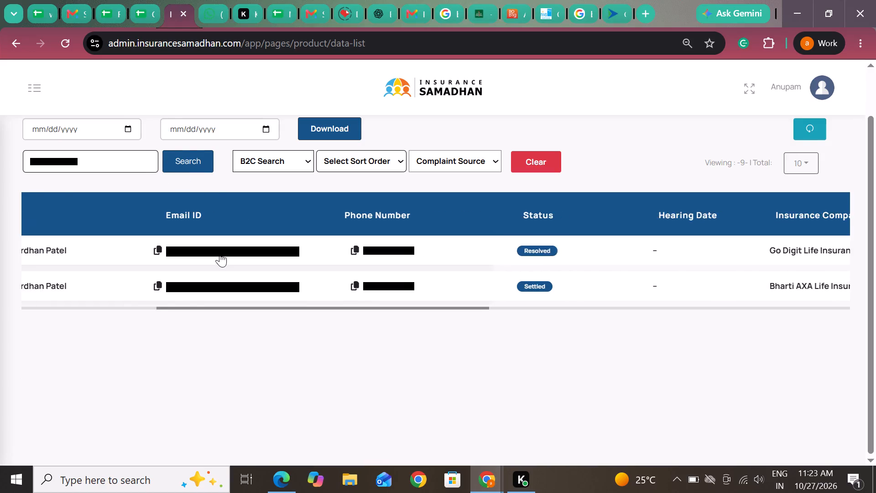
scroll(220, 253, right, 1)
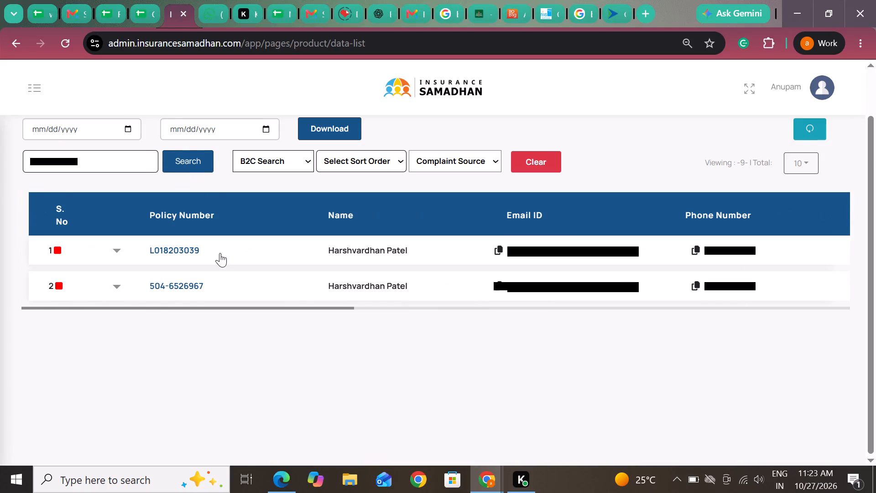